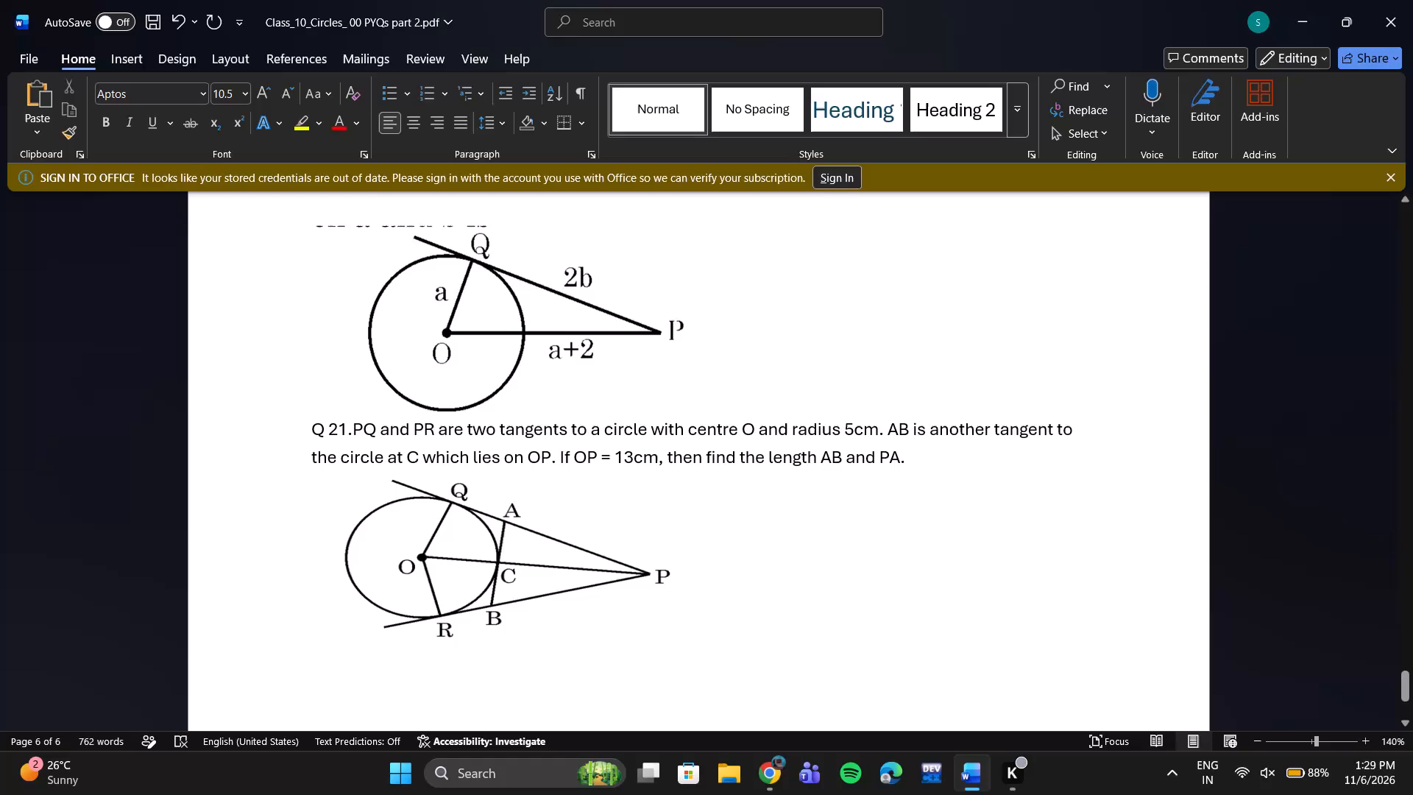
Review questions 20 and 21 and their circle figures on the last page of the document.
scroll(577, 423, down, 2)
scroll(576, 423, up, 4)
scroll(576, 423, down, 3)
scroll(570, 424, up, 2)
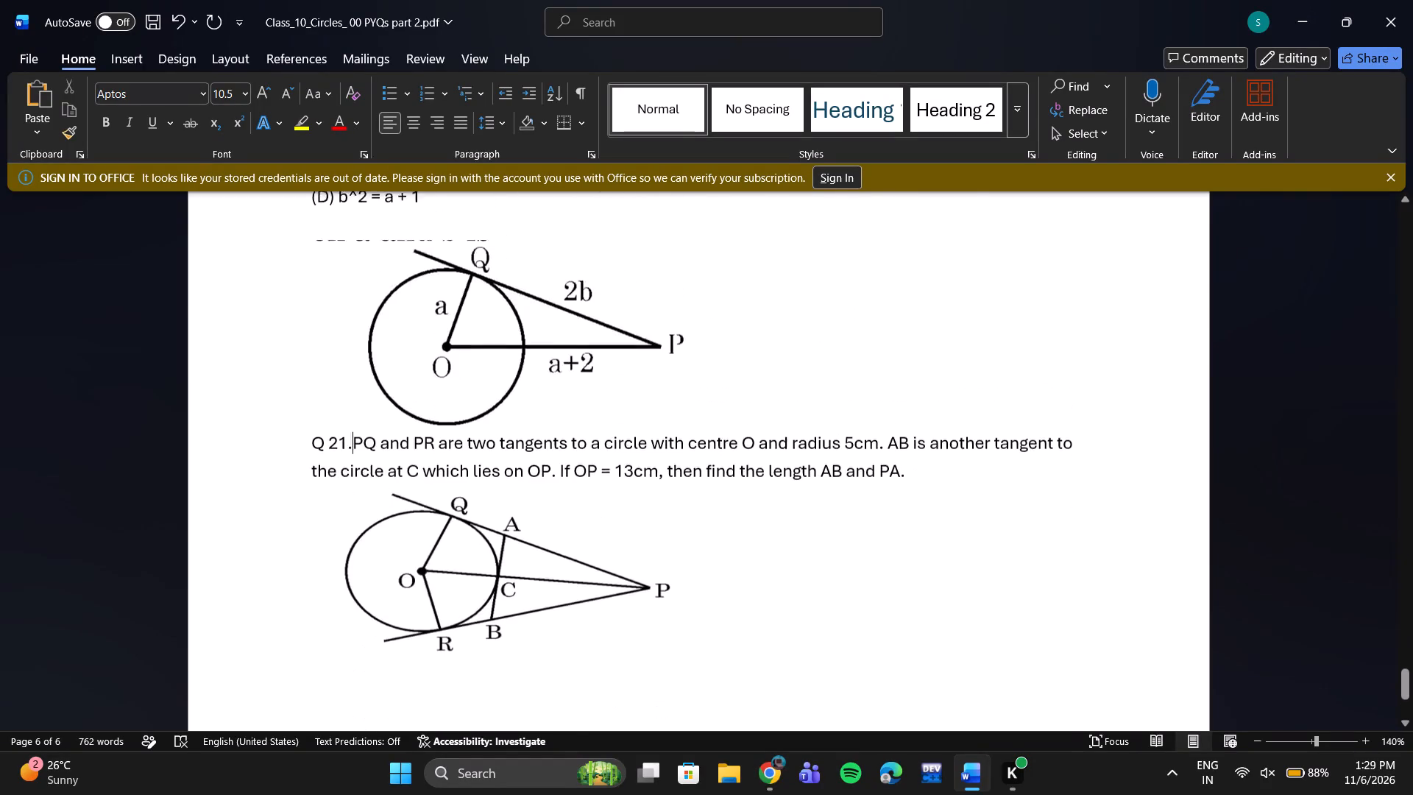
scroll(570, 424, up, 2)
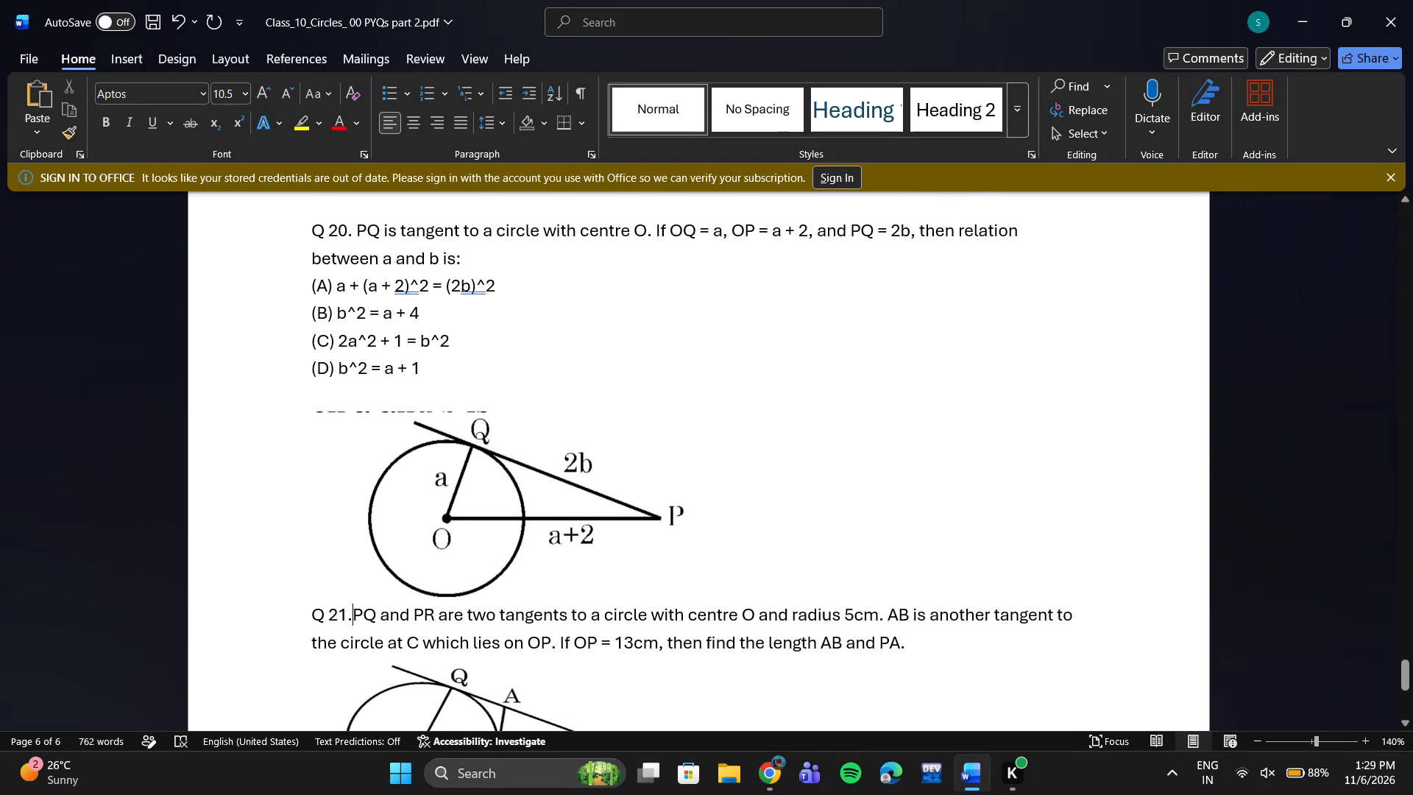
scroll(406, 375, up, 2)
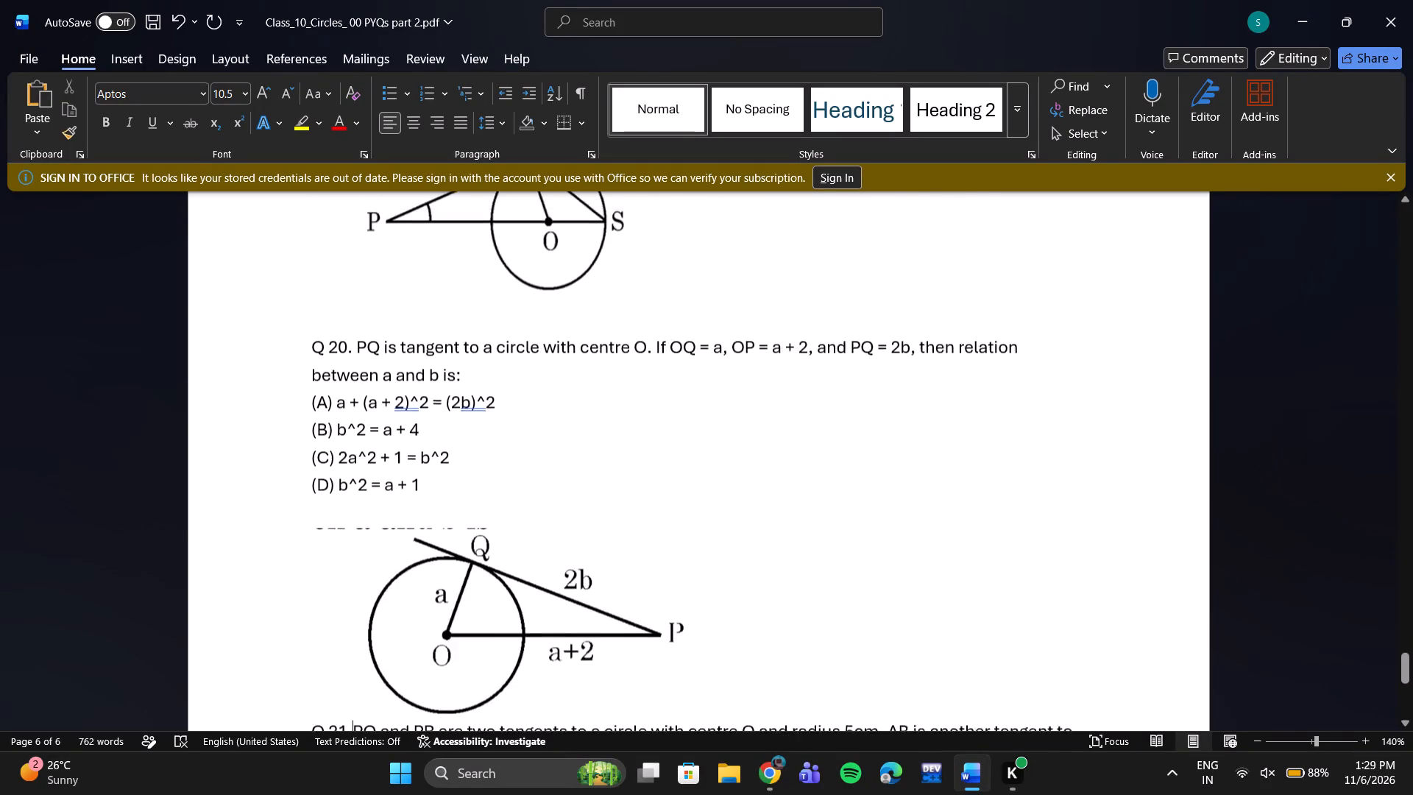
scroll(406, 375, down, 5)
scroll(388, 361, up, 1)
scroll(381, 364, down, 7)
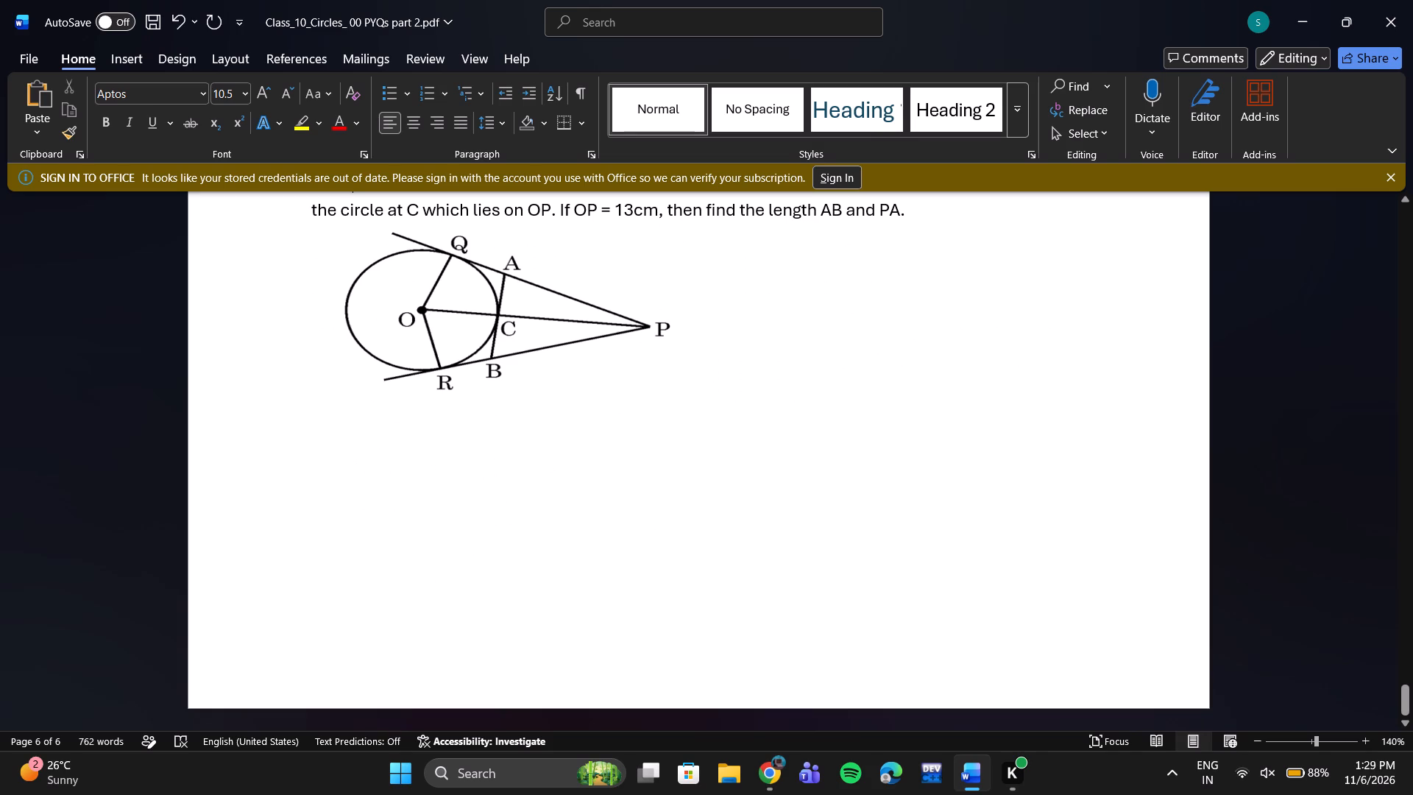
scroll(772, 314, up, 4)
scroll(701, 334, up, 2)
scroll(699, 328, down, 4)
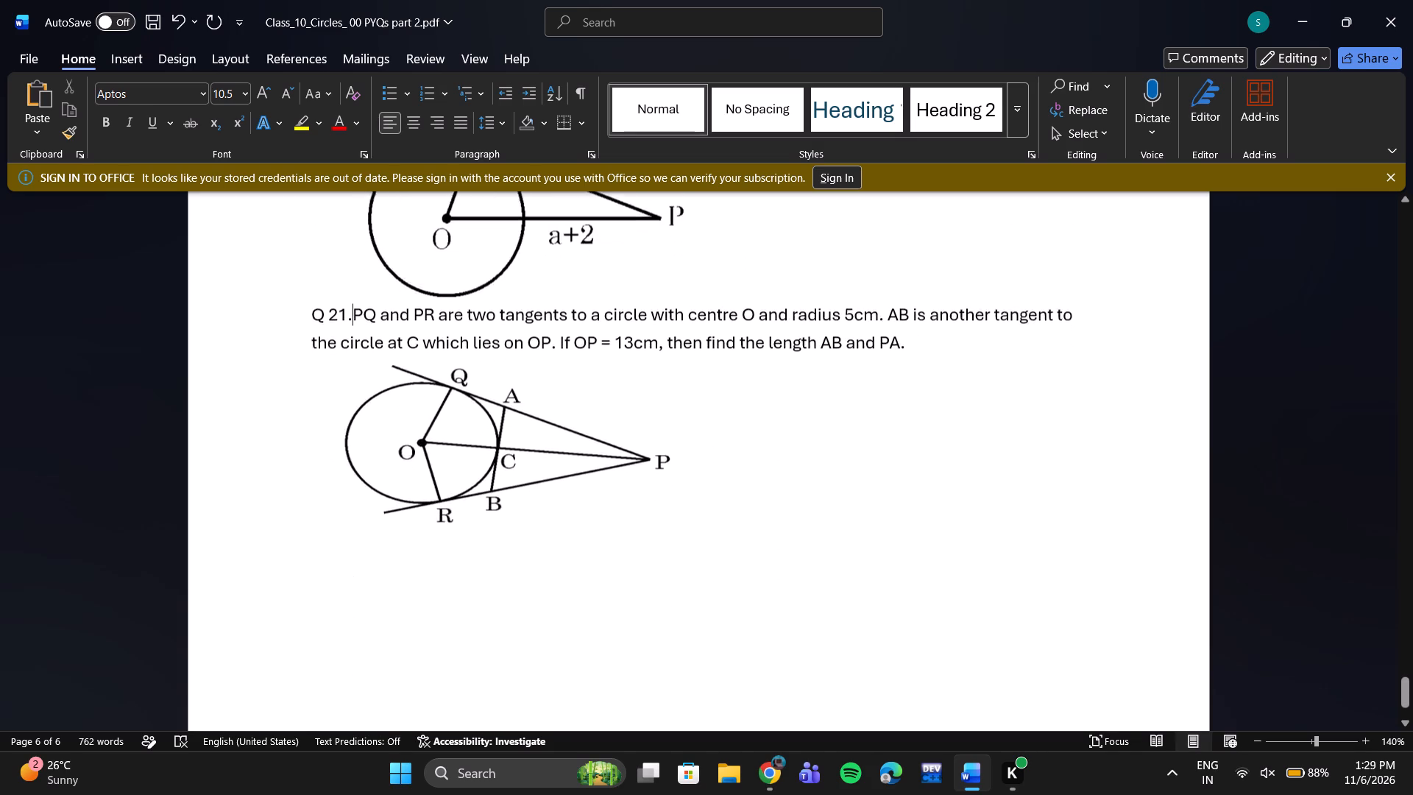
Delete the stray "\angle" text before SQT in question 19.
scroll(695, 328, up, 8)
scroll(637, 348, up, 4)
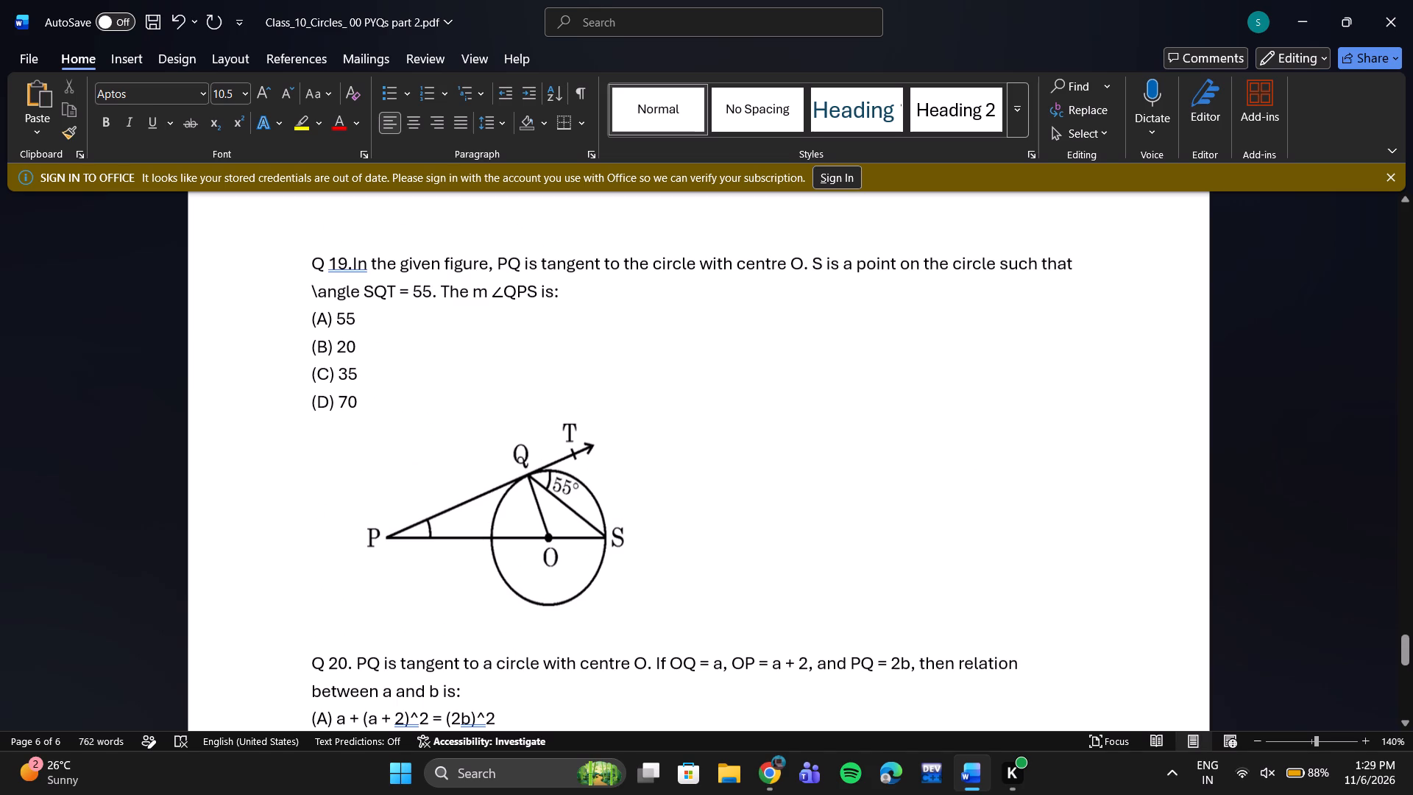
drag(310, 294, 356, 291)
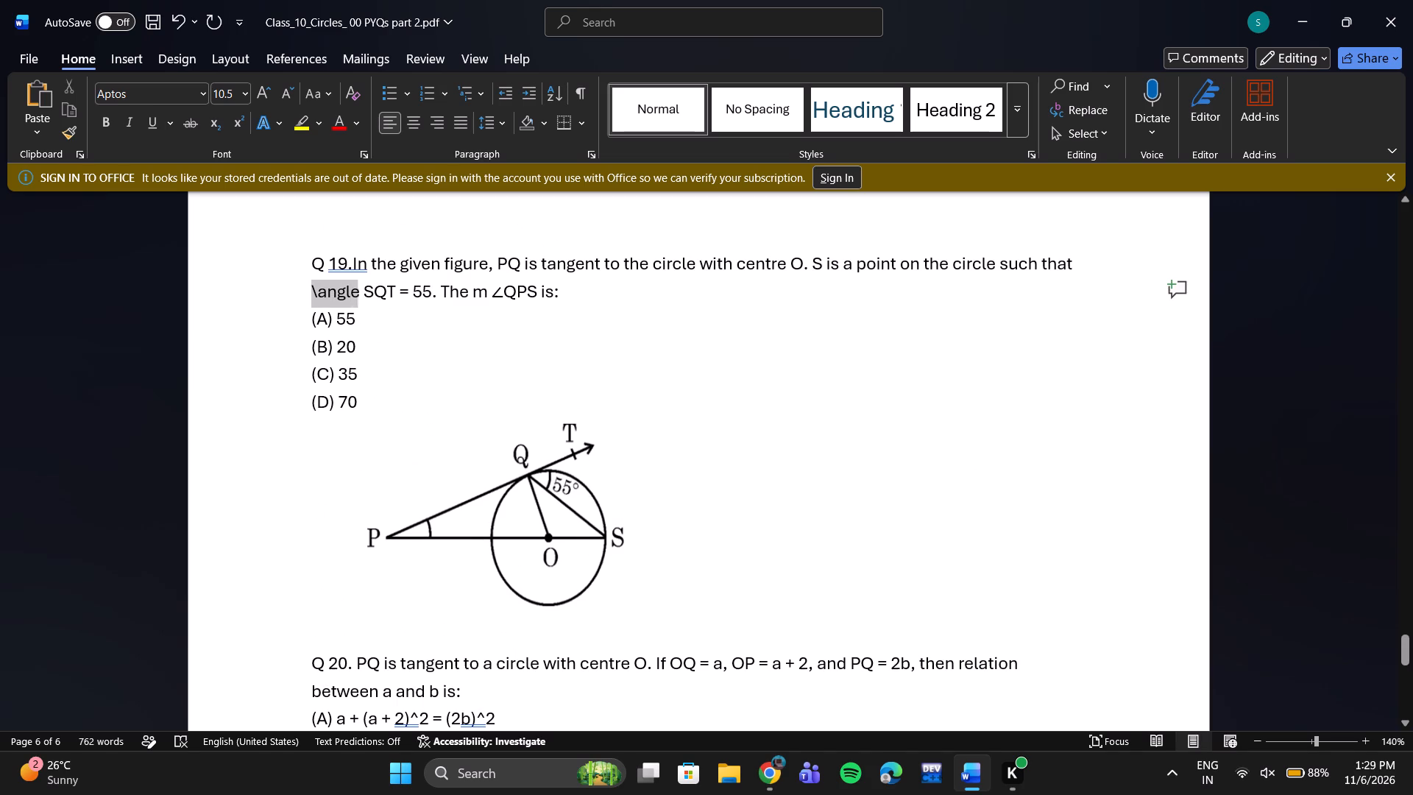
drag(356, 291, 362, 291)
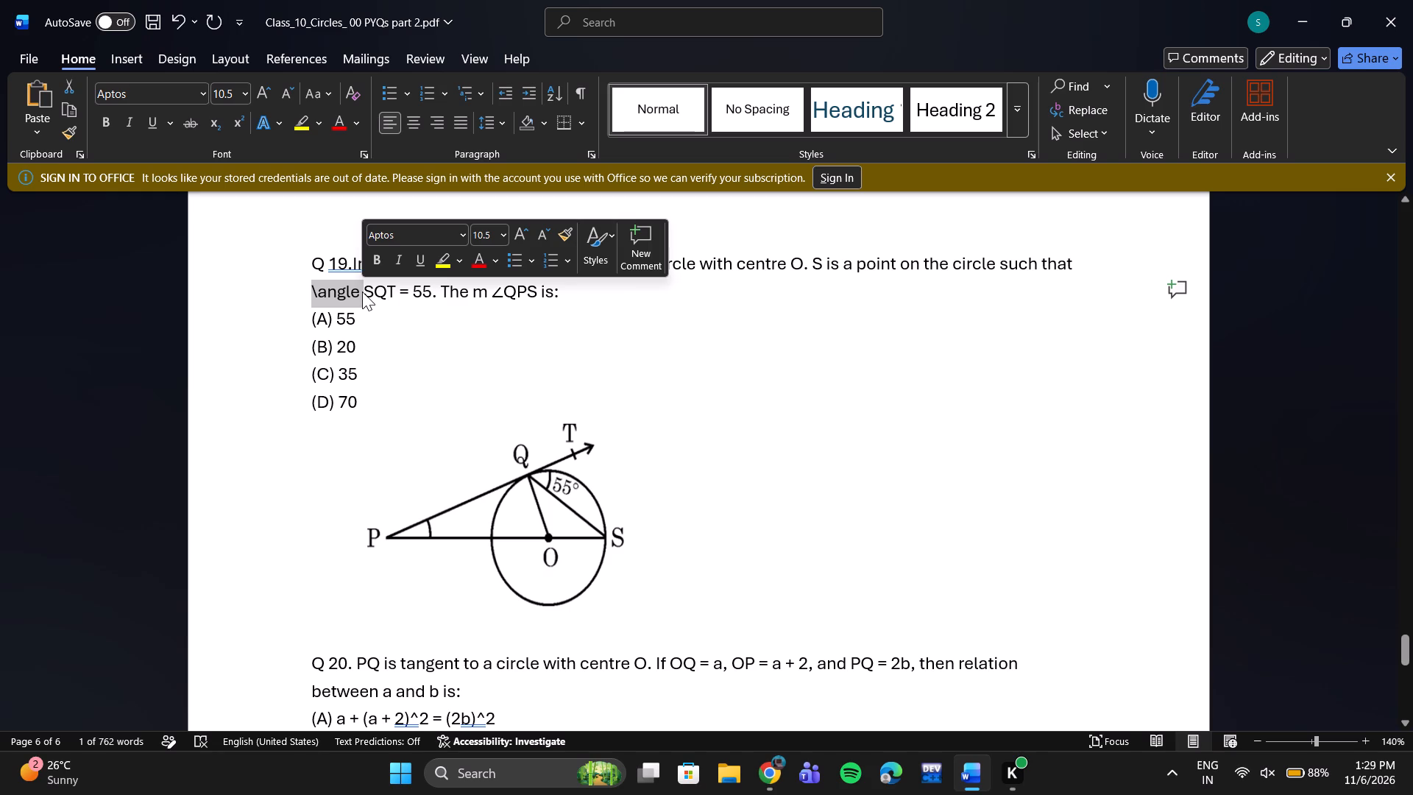
key(BackSpace)
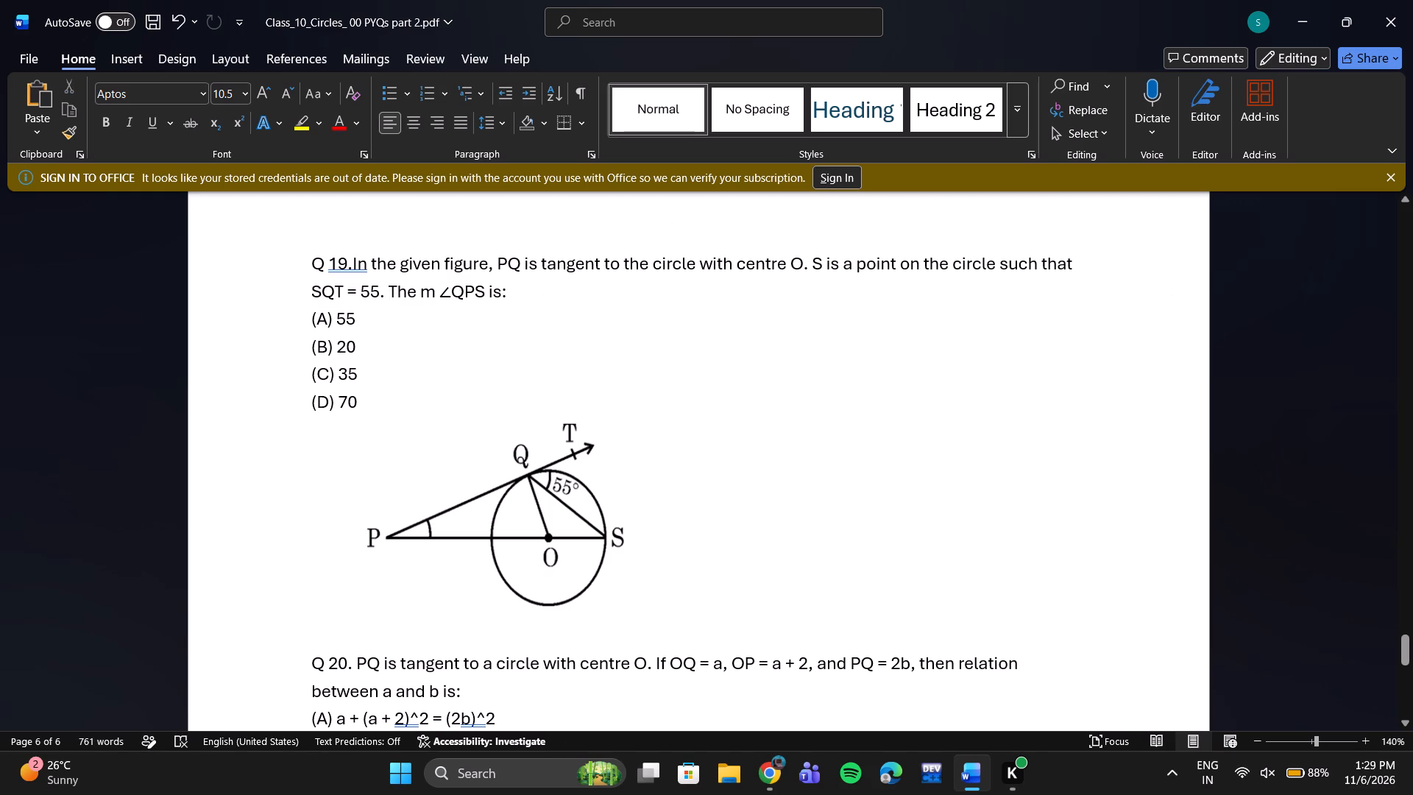
Place the text cursor directly before SQT in question 19.
right_click(370, 301)
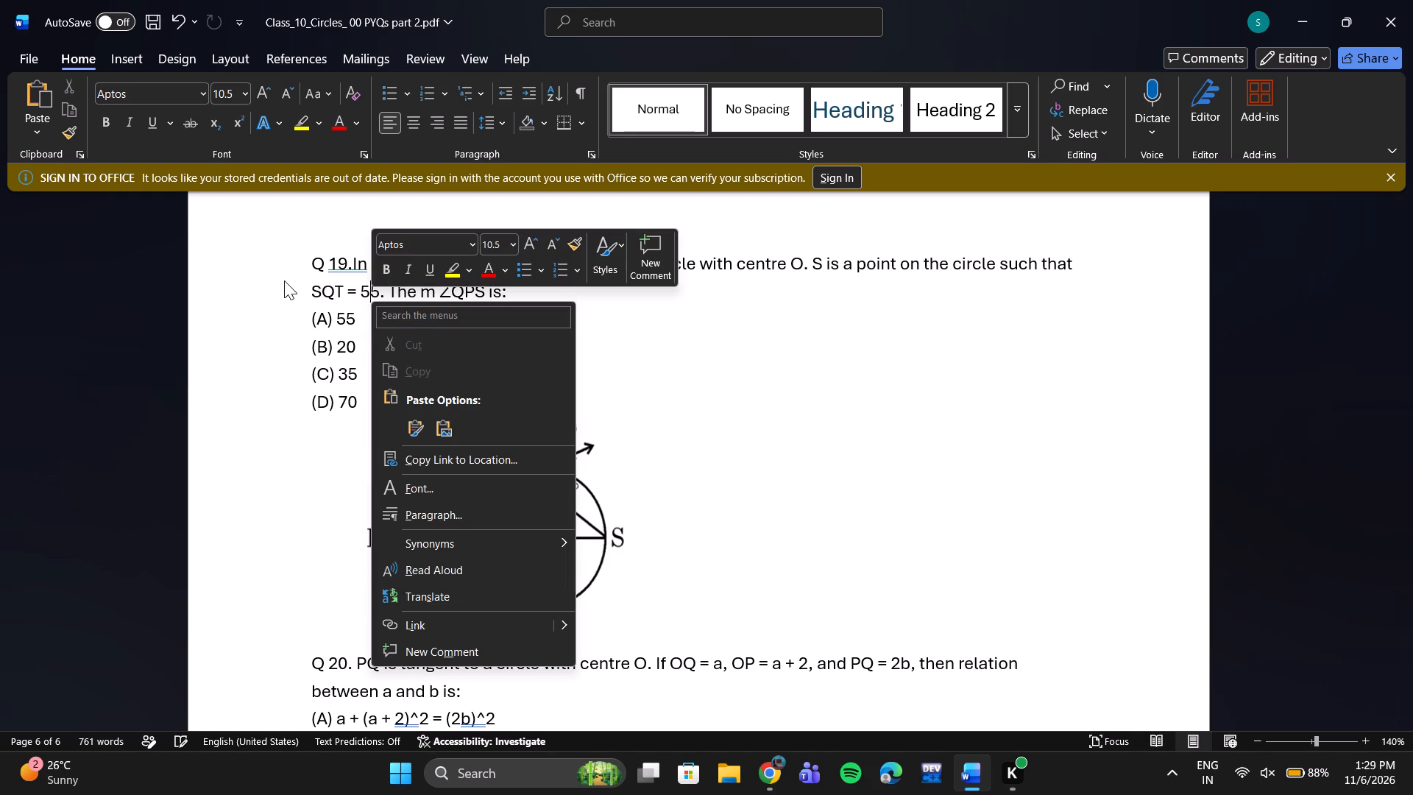
click(313, 295)
right_click(313, 295)
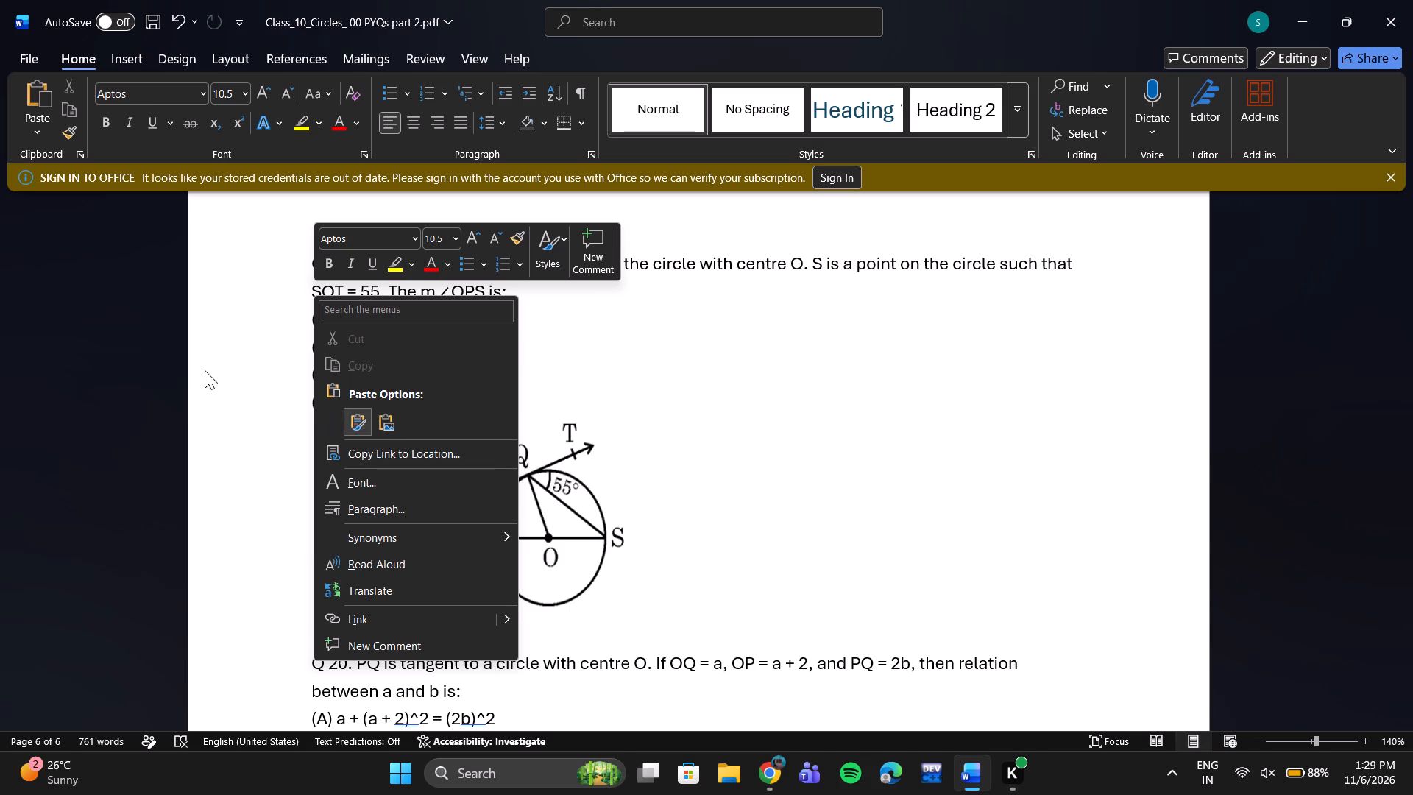
click(218, 315)
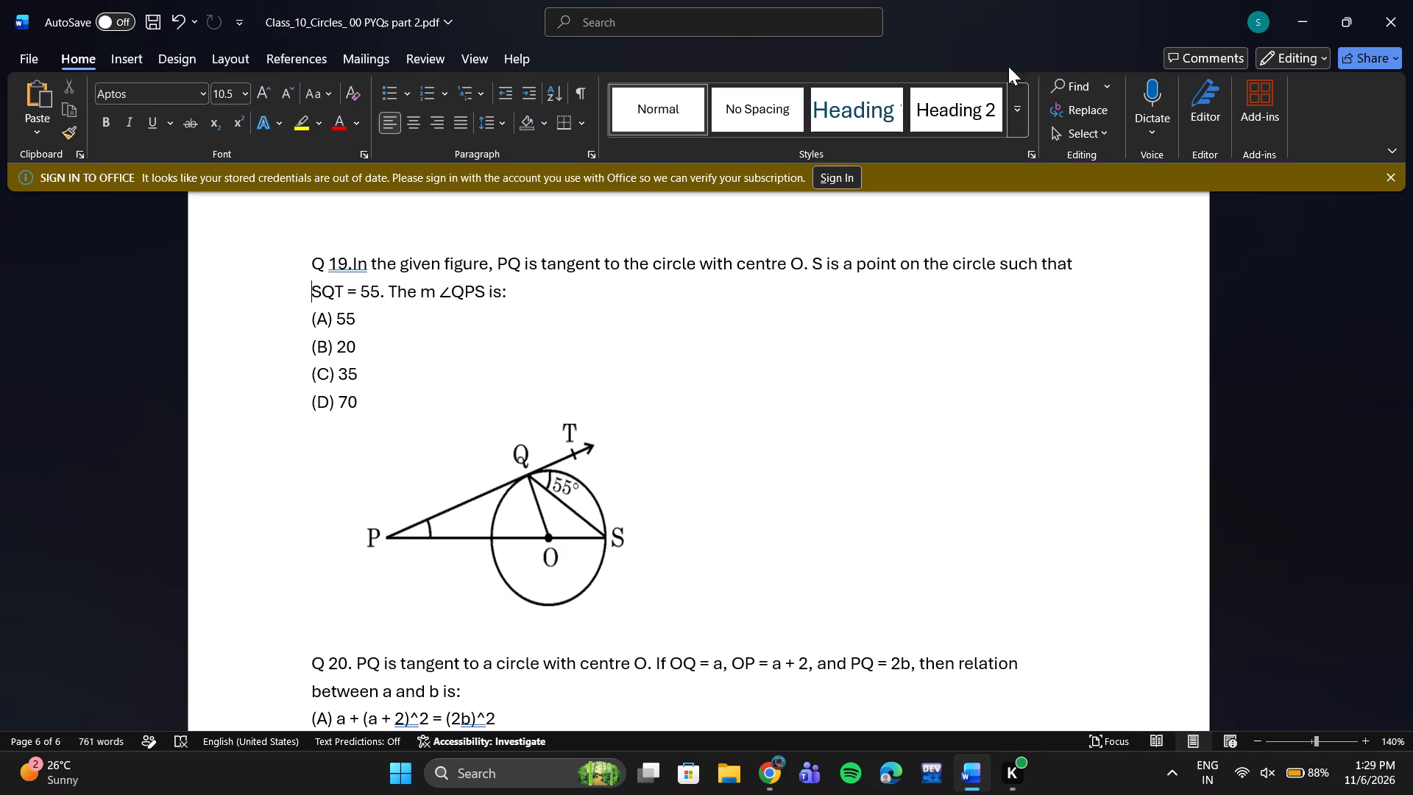
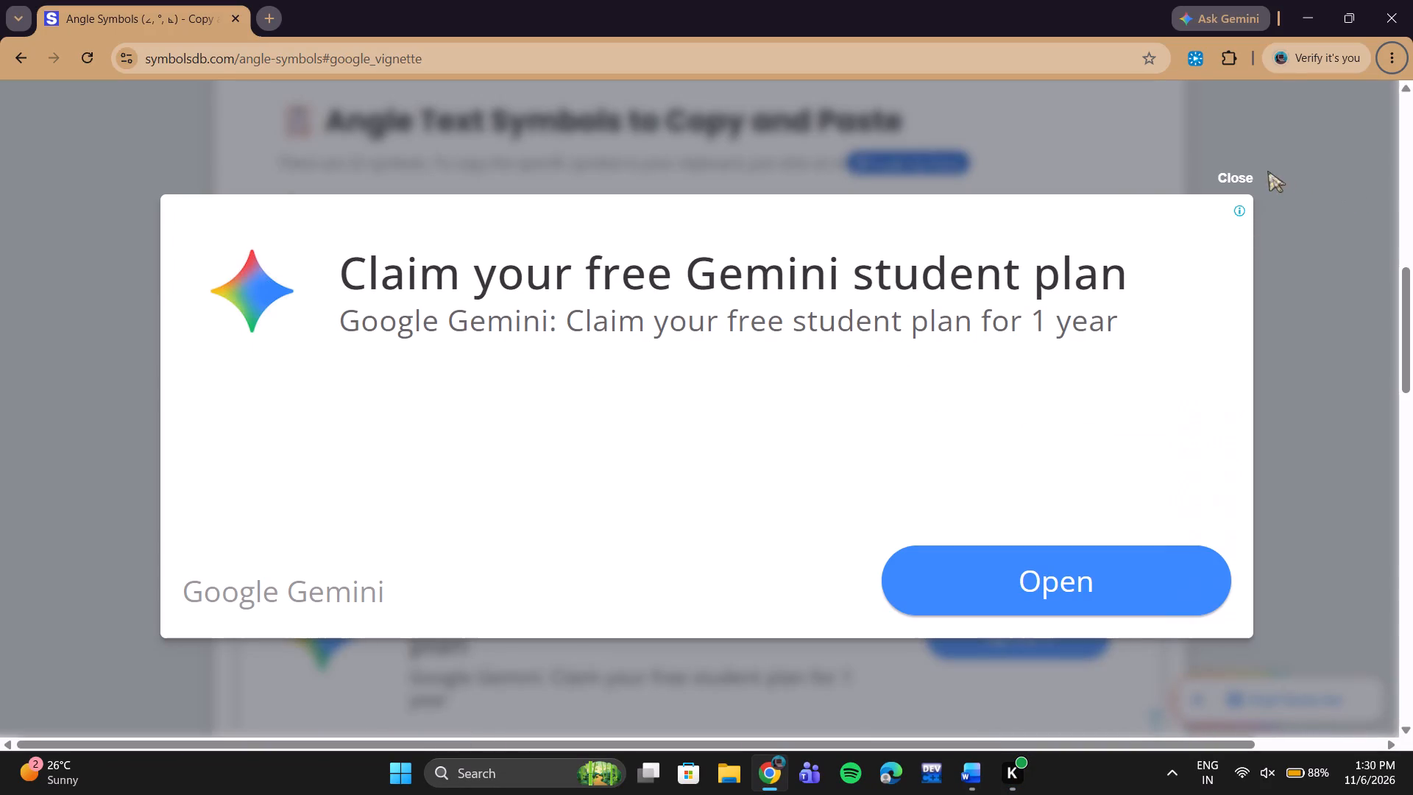
Dismiss the full-page advertisement and copy the first angle symbol (∠) from the text symbols grid.
click(1236, 175)
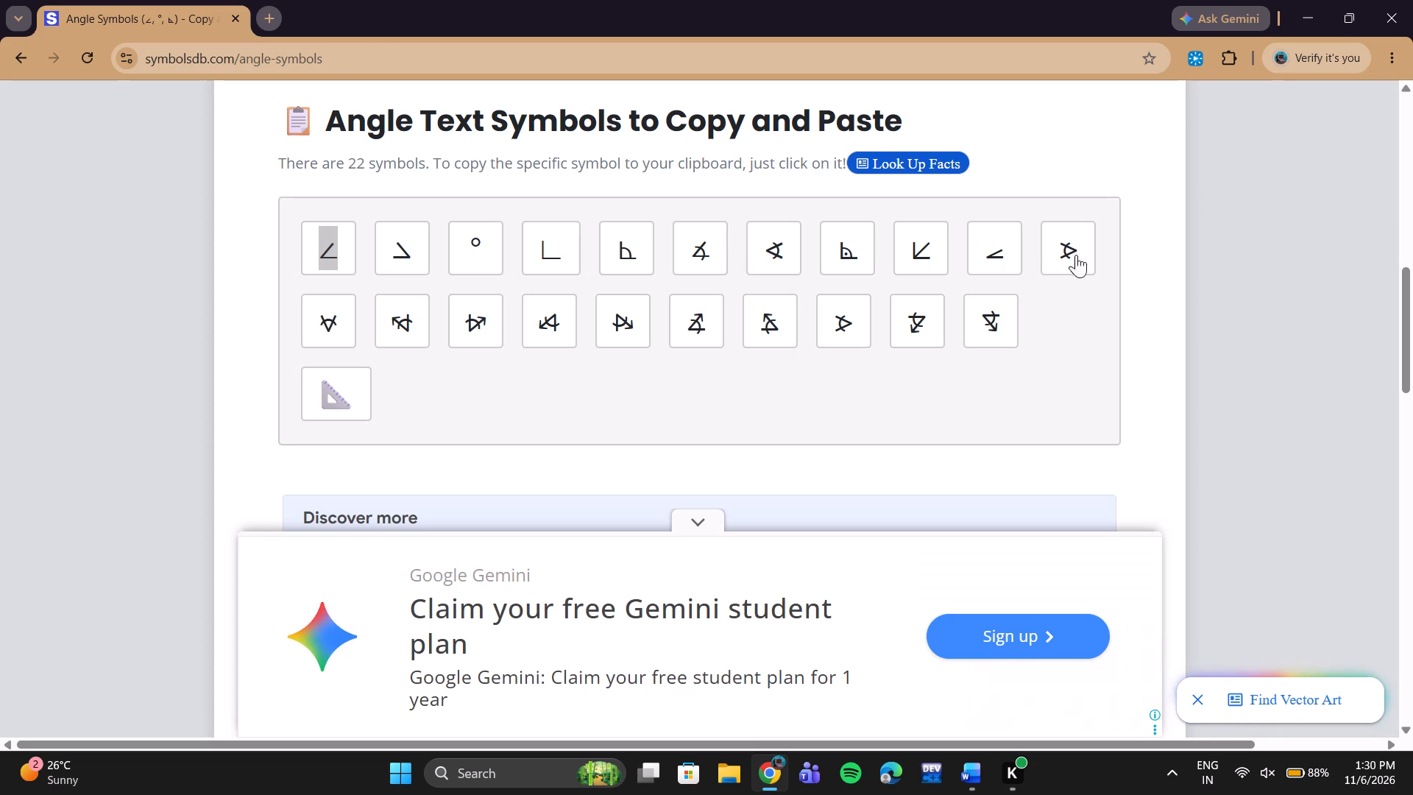
click(338, 252)
right_click(336, 253)
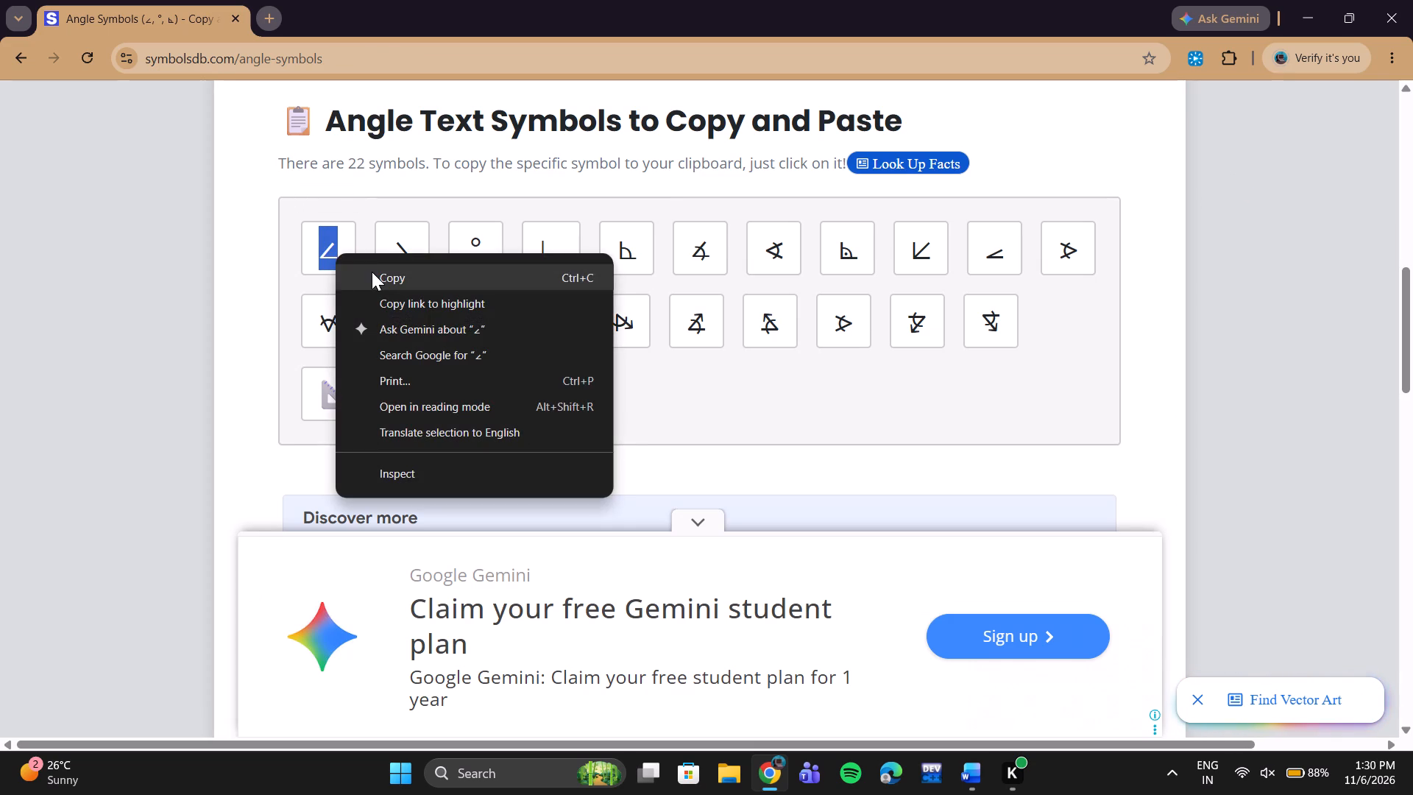
click(372, 272)
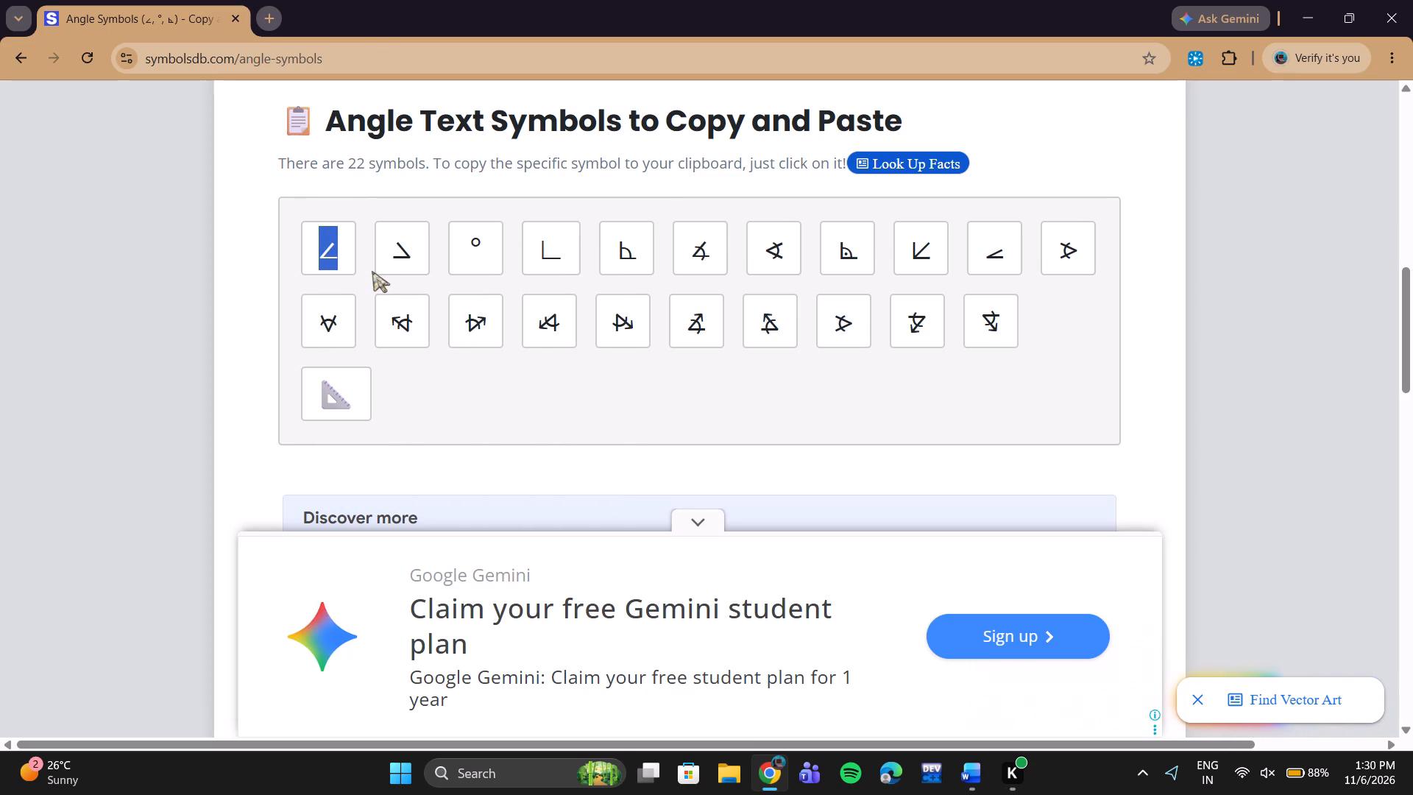
Switch to the Class 10 Circles document in Word and paste the ∠ symbol as text only directly before SQT in question 19.
key(alt+Tab)
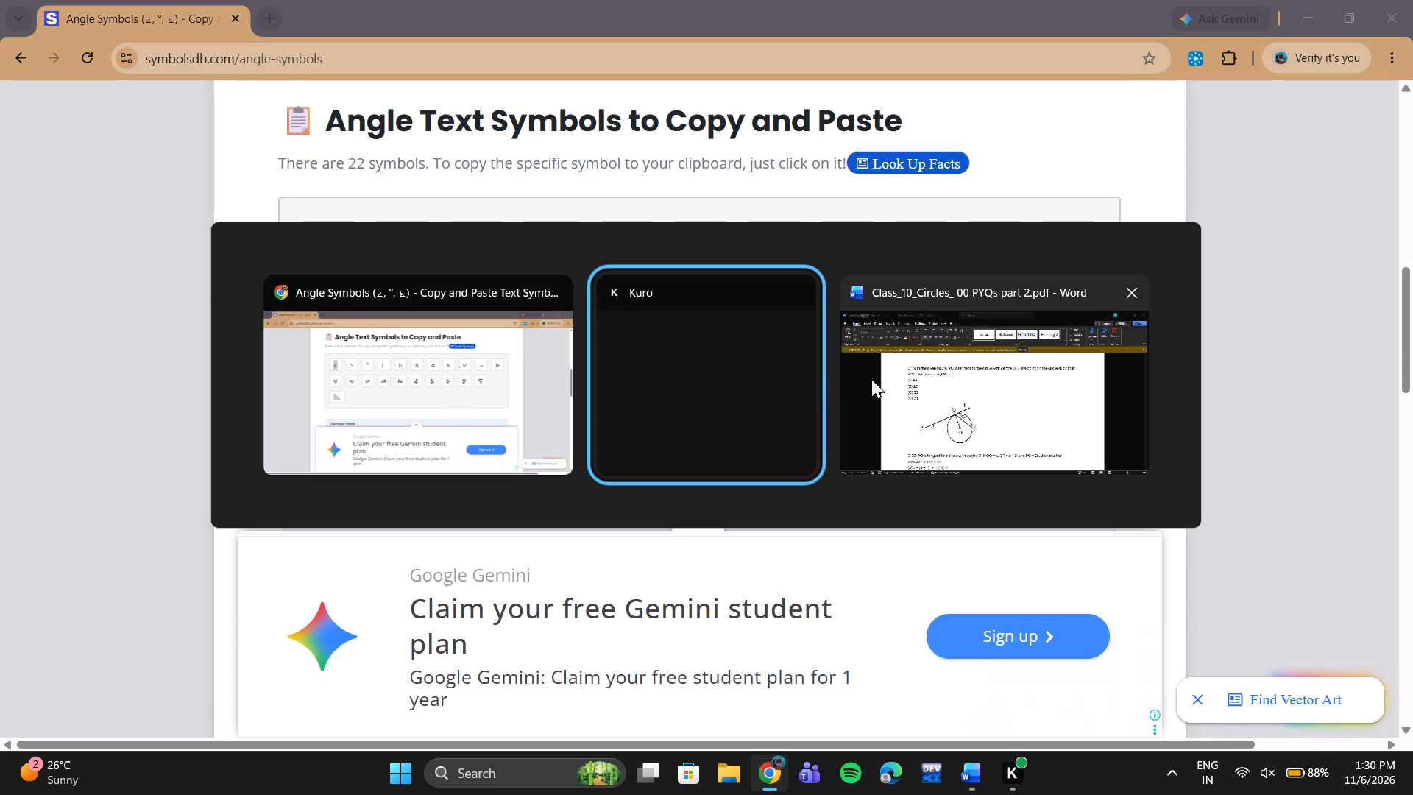
alt+click(904, 376)
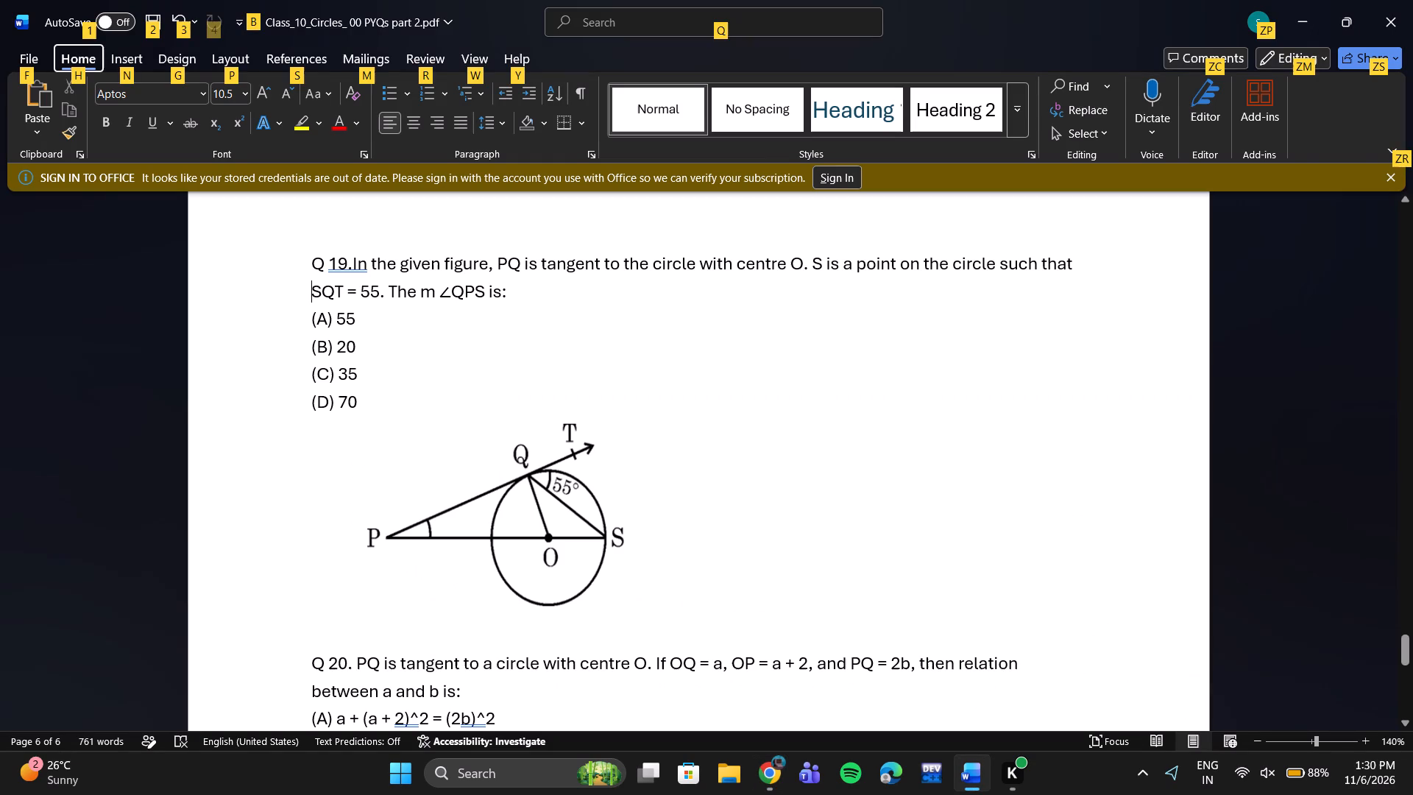
click(305, 305)
click(310, 297)
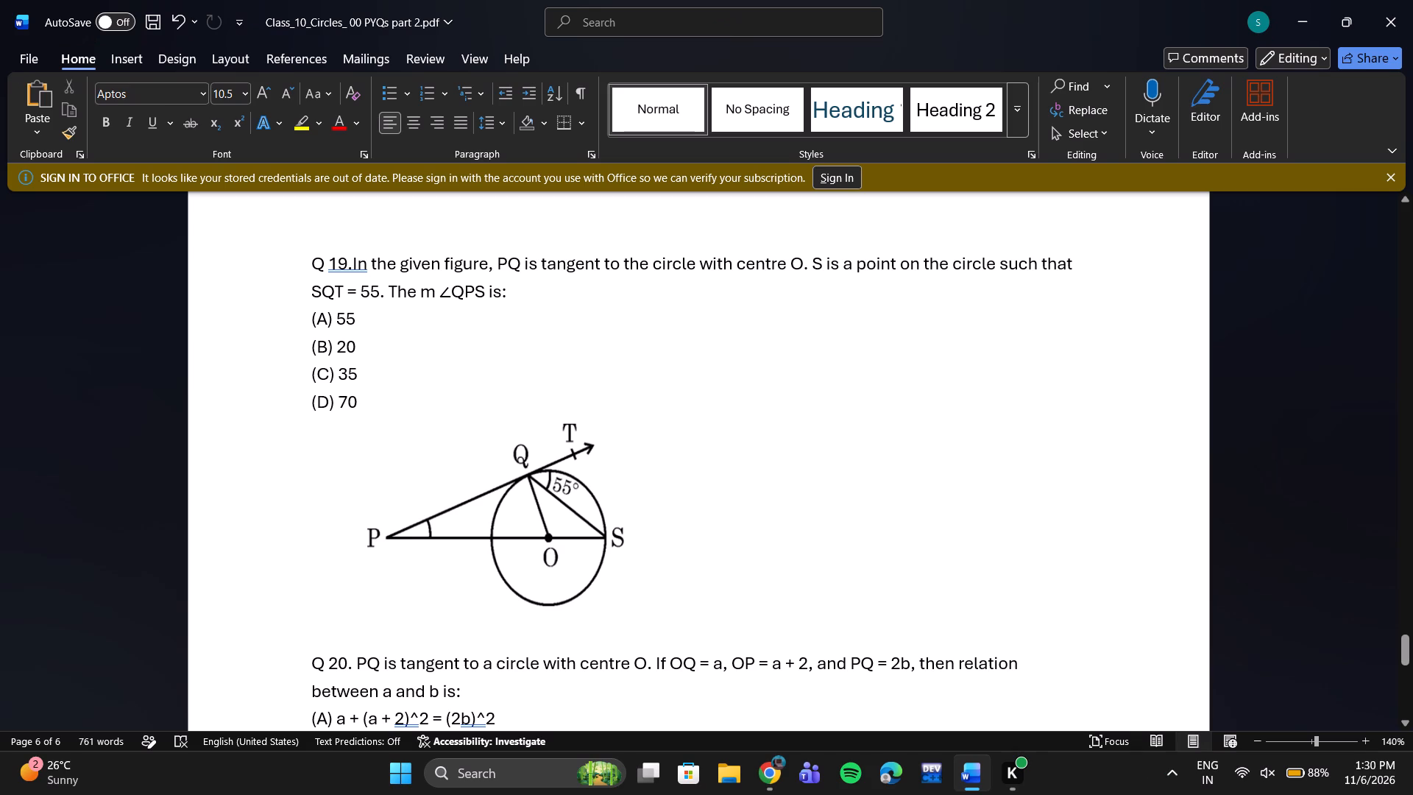
right_click(311, 290)
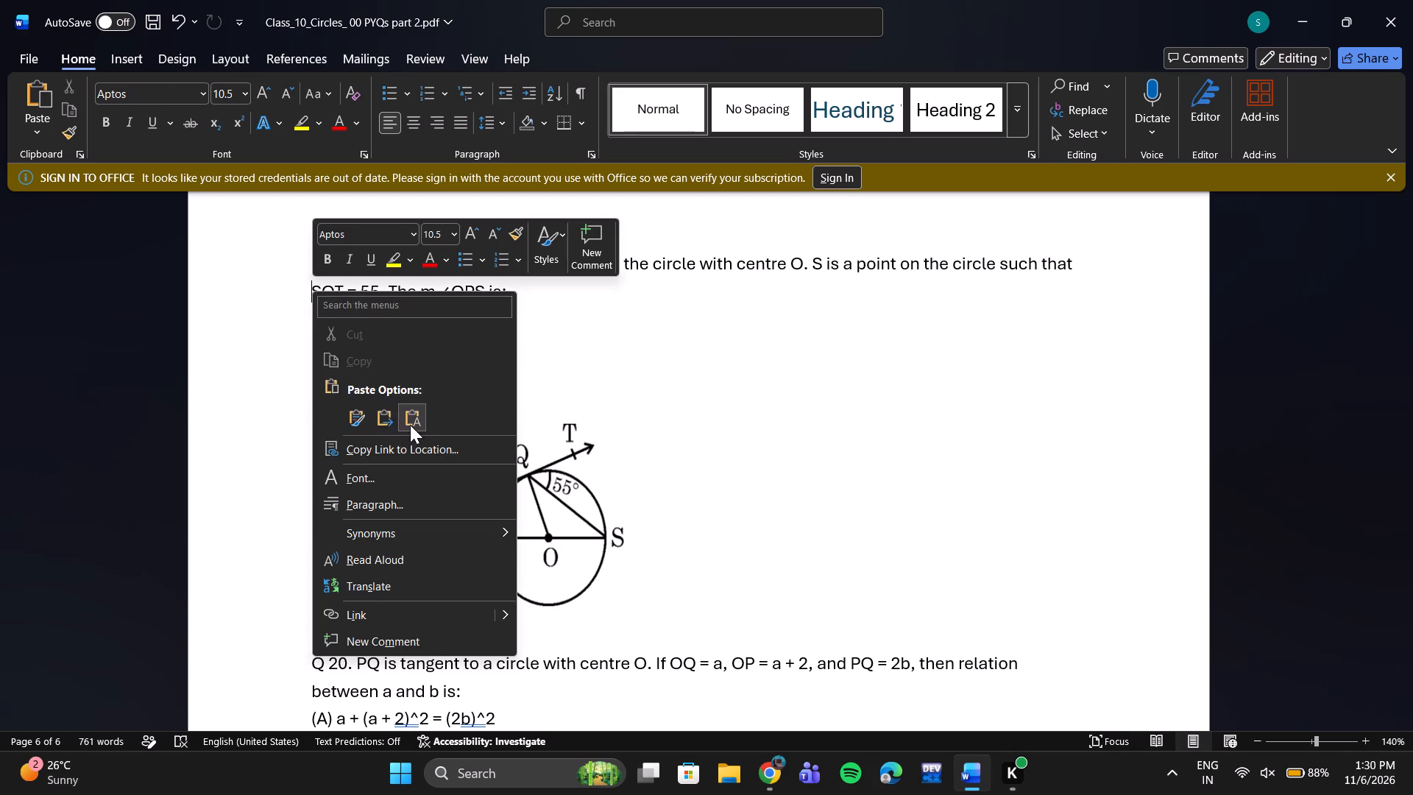
click(411, 425)
Review questions 18 to 21 and their answer options for missing or incorrect math symbols.
scroll(421, 365, down, 2)
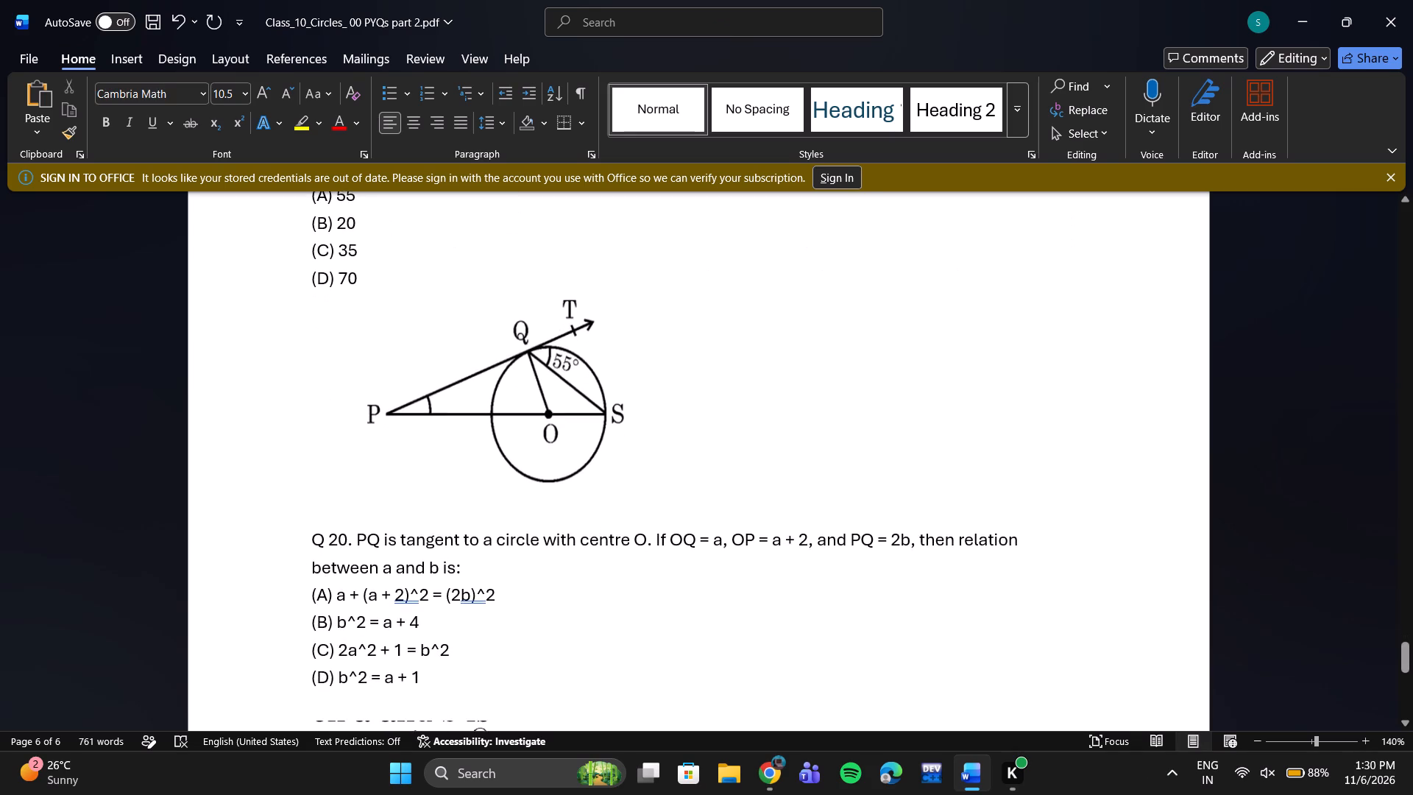
scroll(420, 367, up, 2)
scroll(420, 367, down, 6)
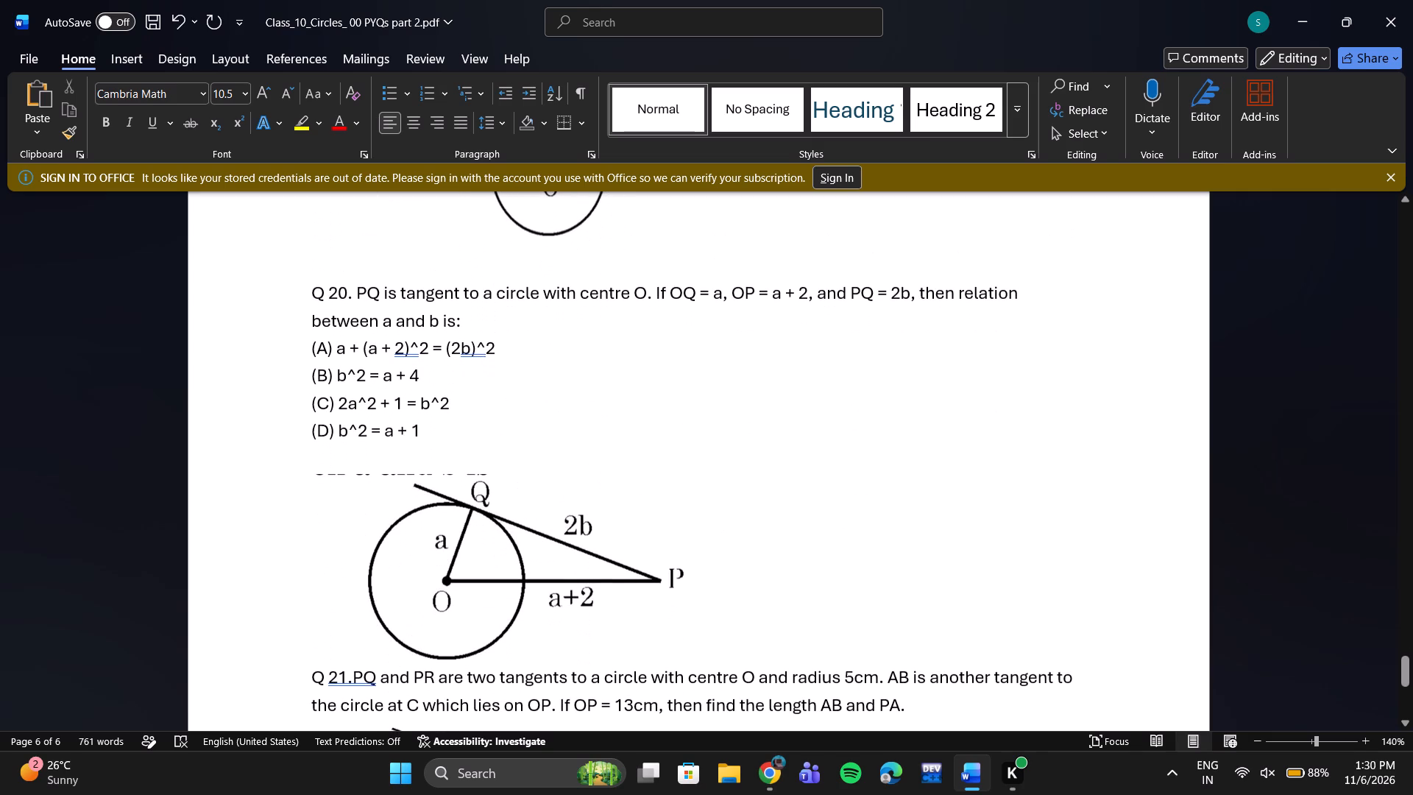
scroll(420, 367, up, 1)
scroll(420, 367, down, 3)
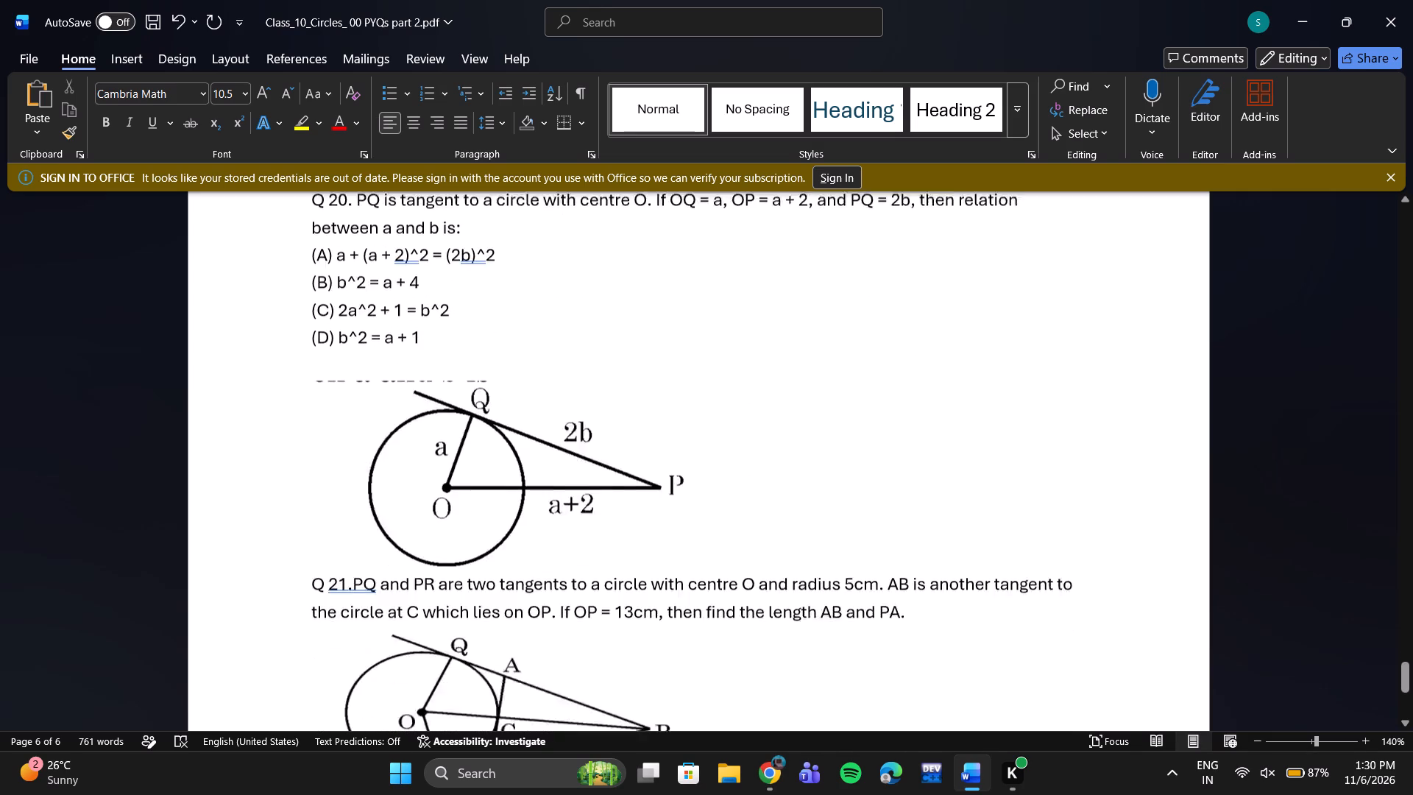
scroll(420, 367, down, 5)
scroll(420, 368, up, 2)
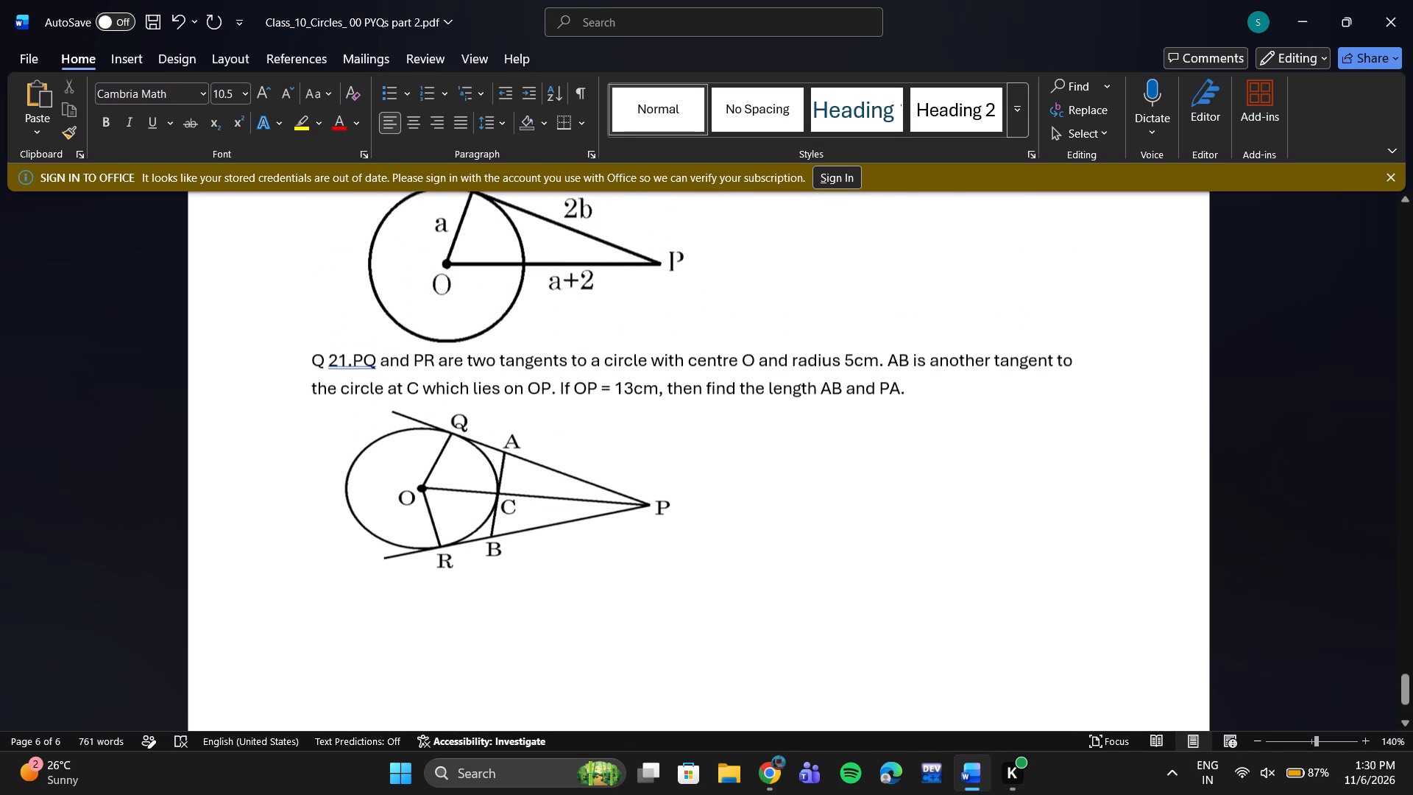
scroll(421, 368, up, 1)
scroll(531, 328, up, 5)
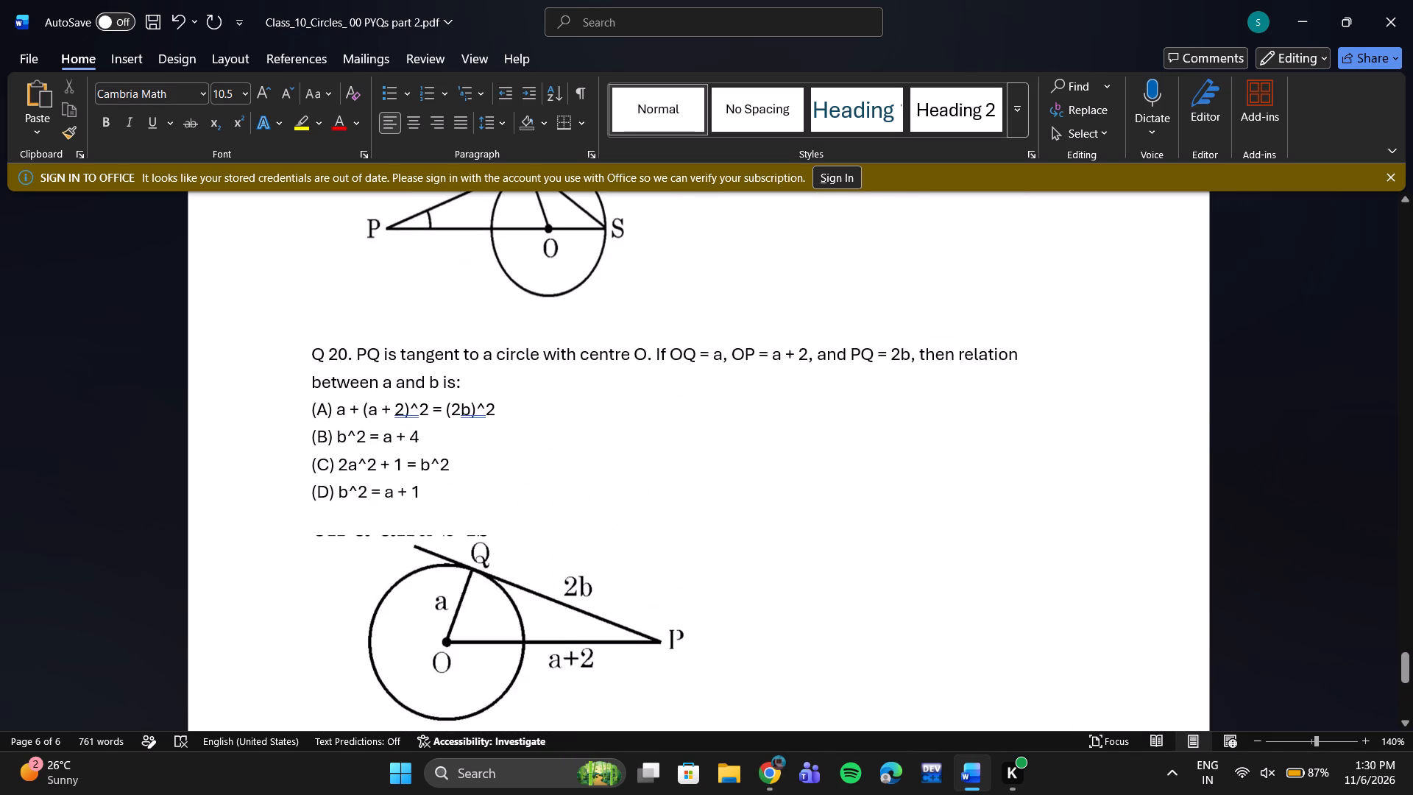
scroll(526, 329, up, 4)
scroll(601, 355, up, 7)
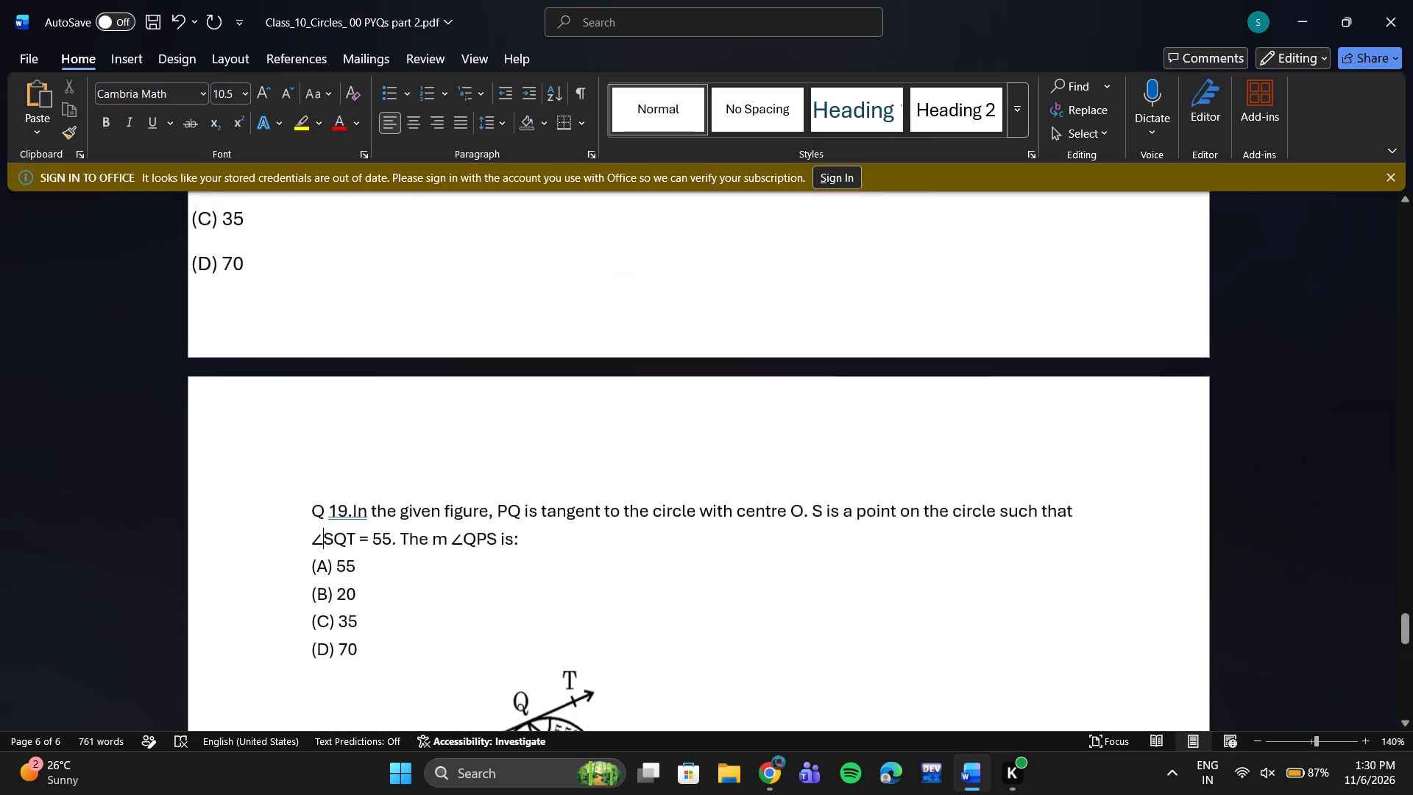
scroll(601, 355, up, 2)
scroll(601, 355, down, 3)
scroll(601, 355, up, 5)
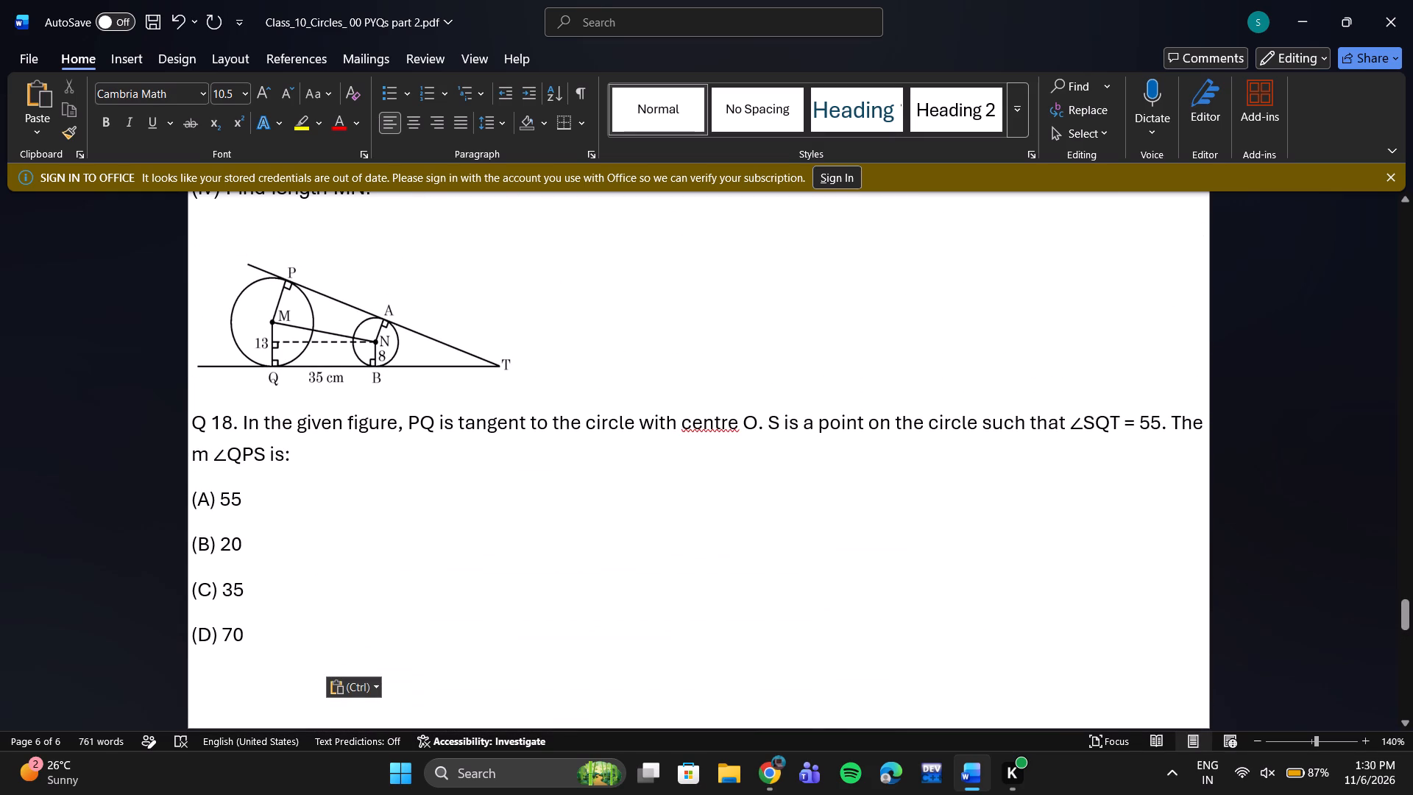
Switch to the angle symbols web page in Chrome and copy the degree symbol (°).
key(alt+Tab)
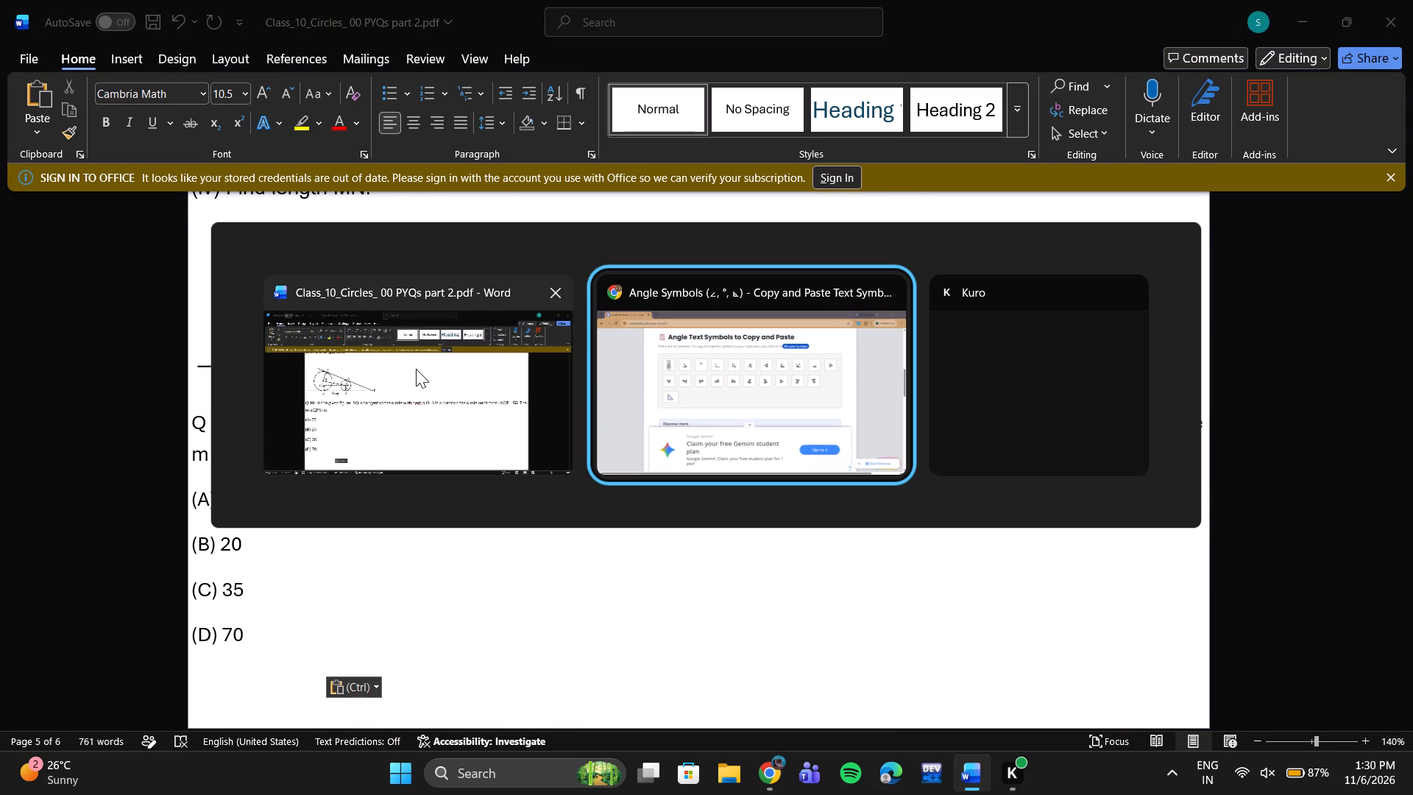
alt+click(650, 375)
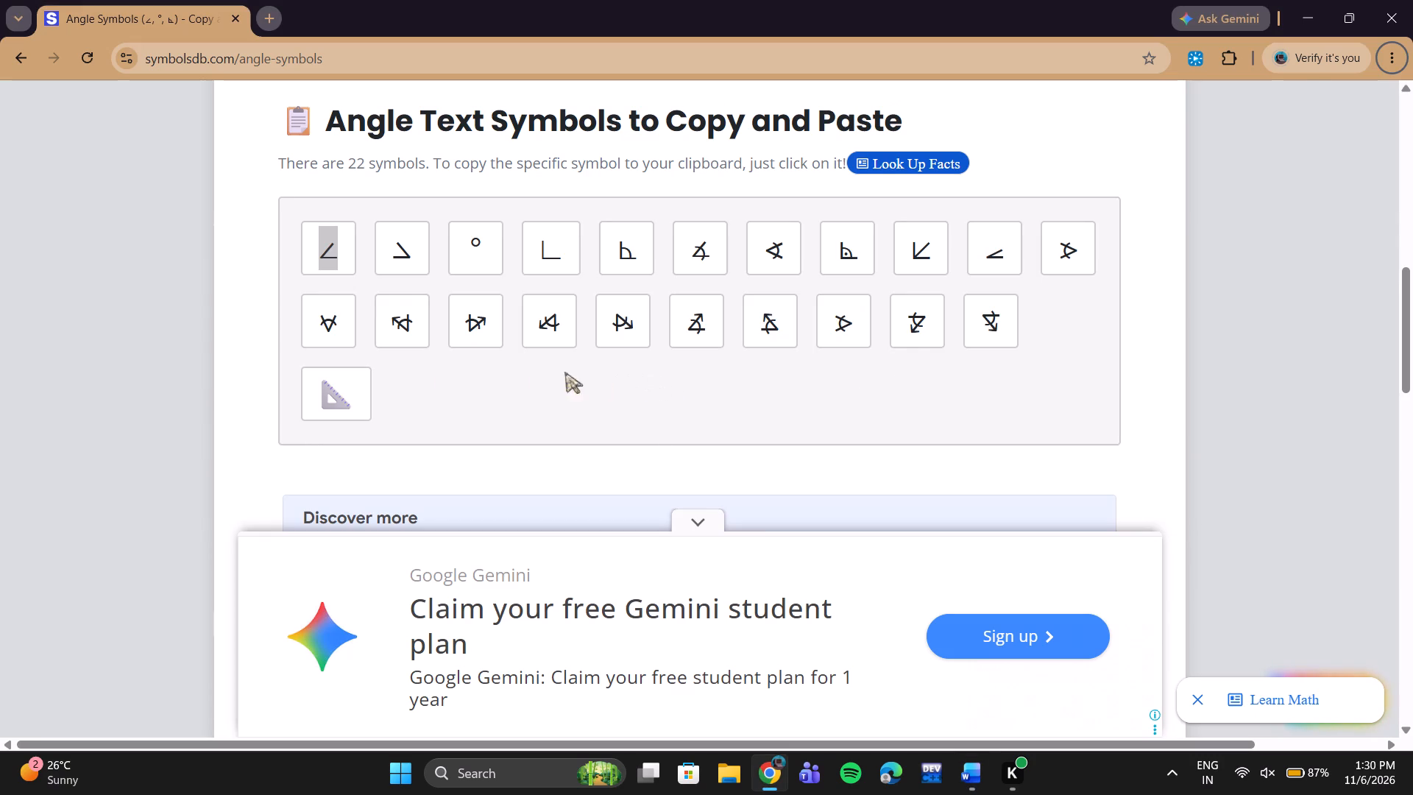
double_click(479, 244)
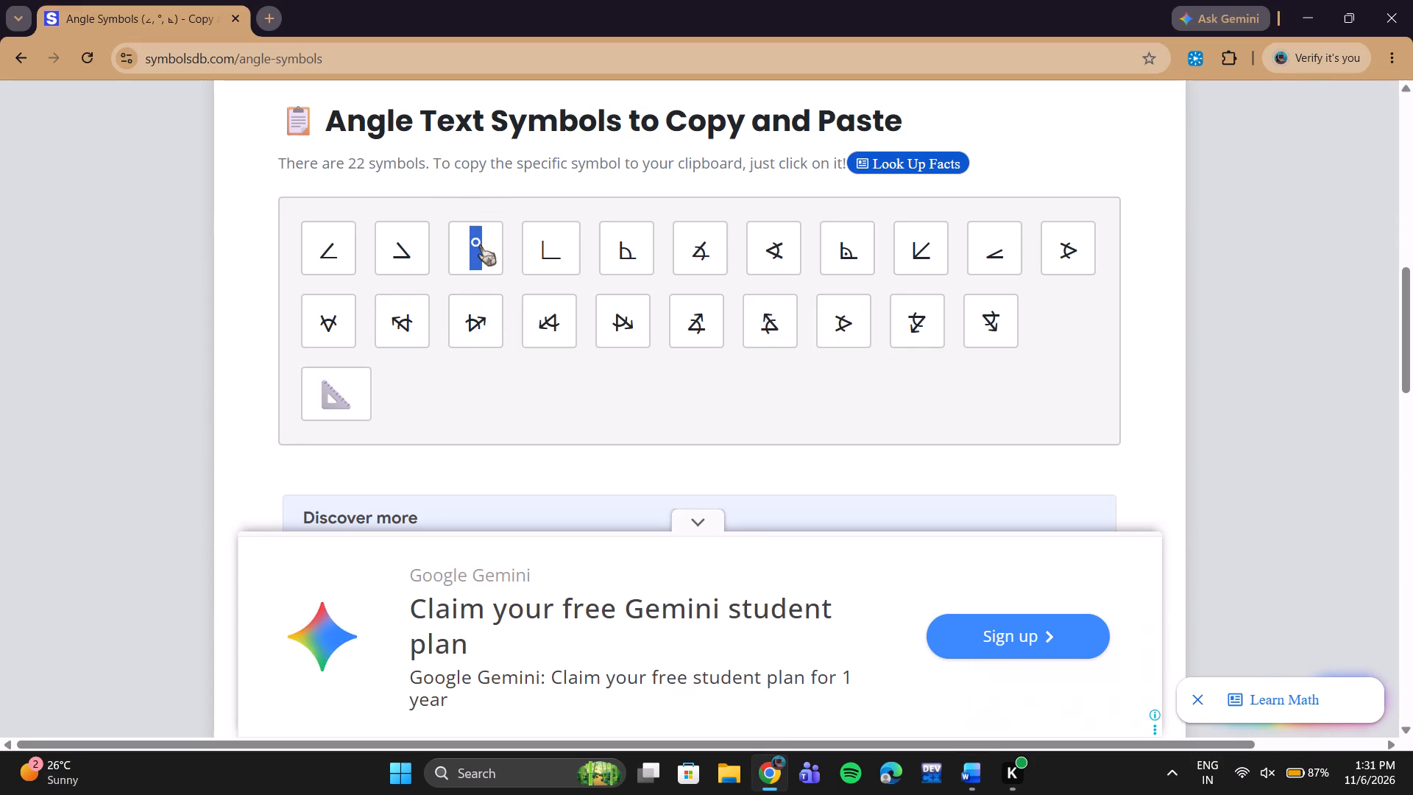
right_click(479, 244)
click(585, 264)
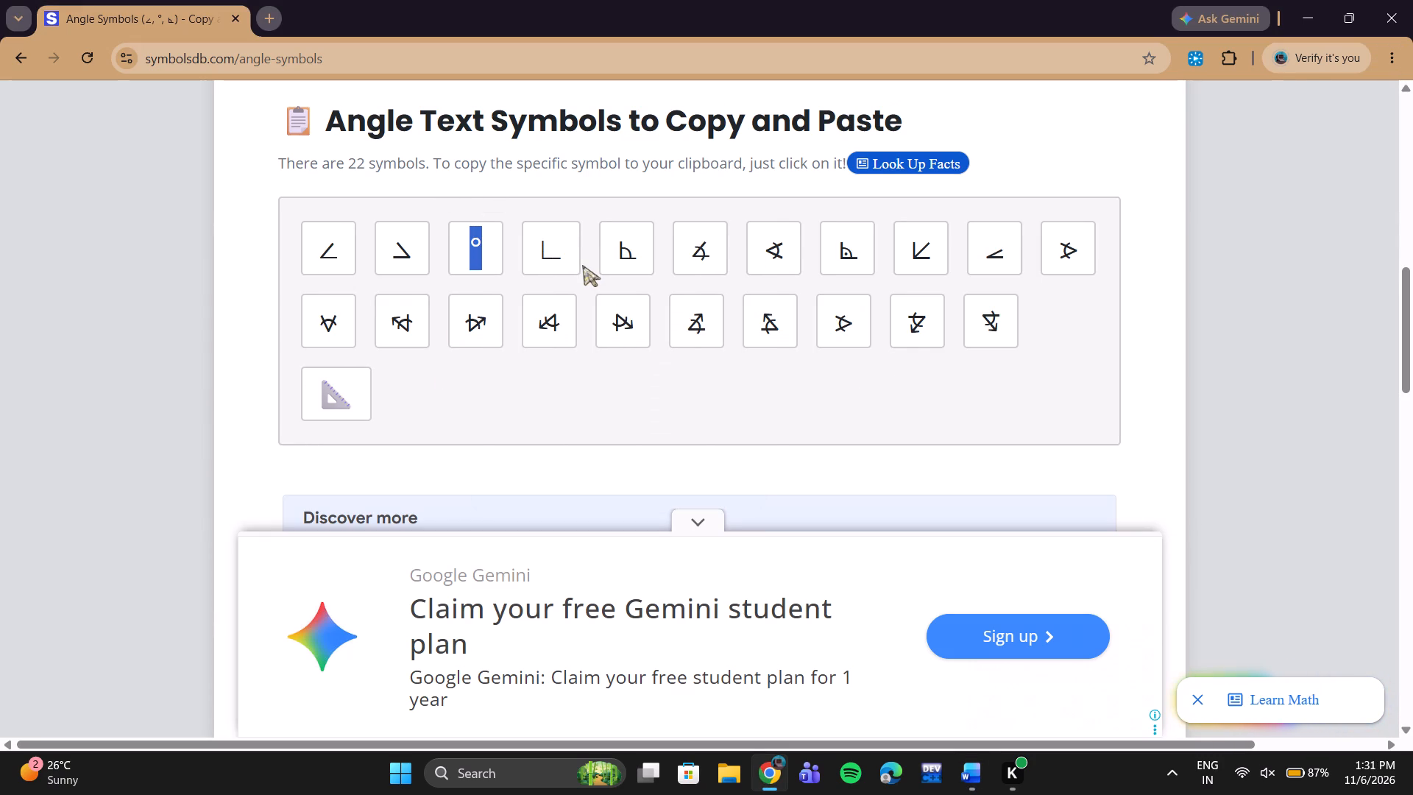
Return to the Word document and paste the degree symbol as text only after 55 in option (A) of question 18.
key(alt+Tab)
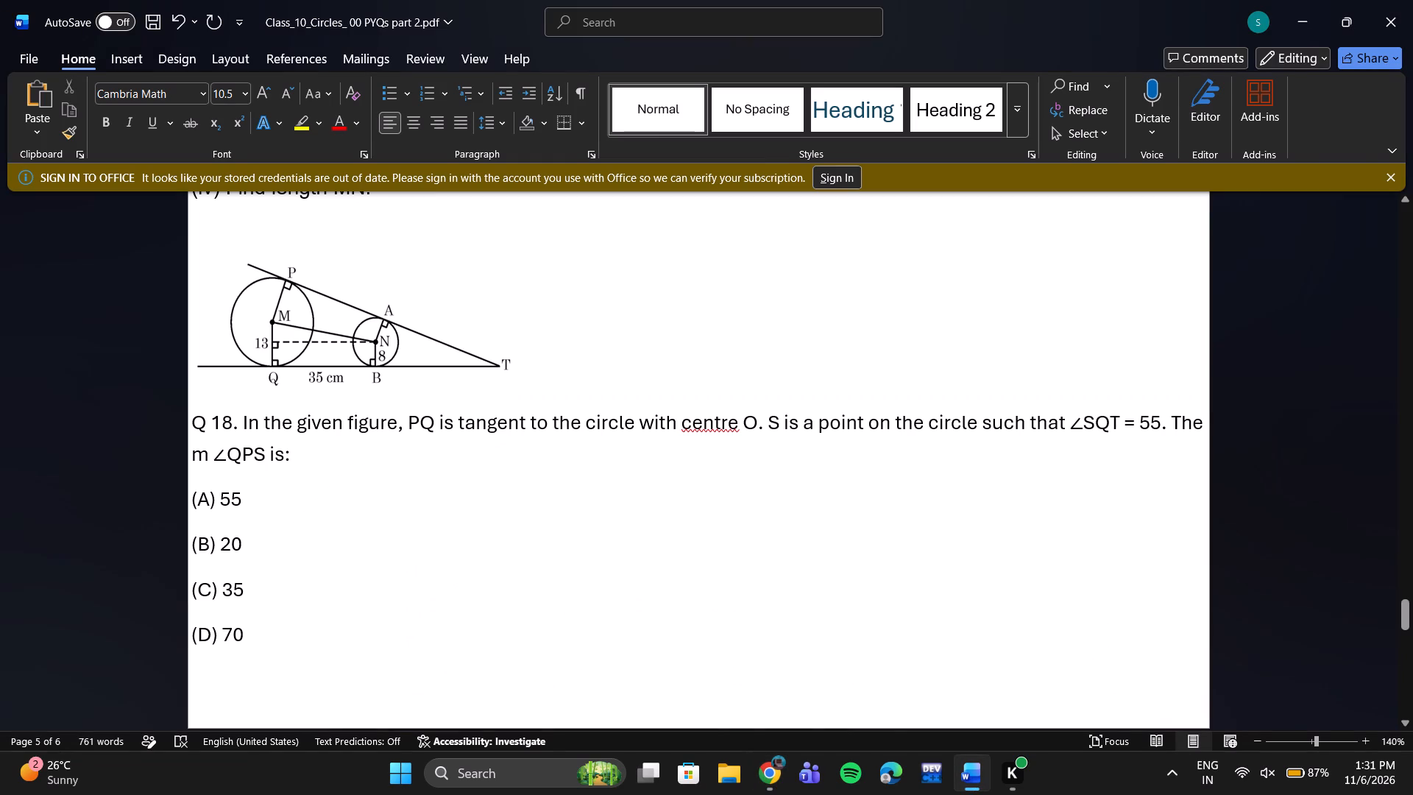
click(240, 492)
right_click(224, 496)
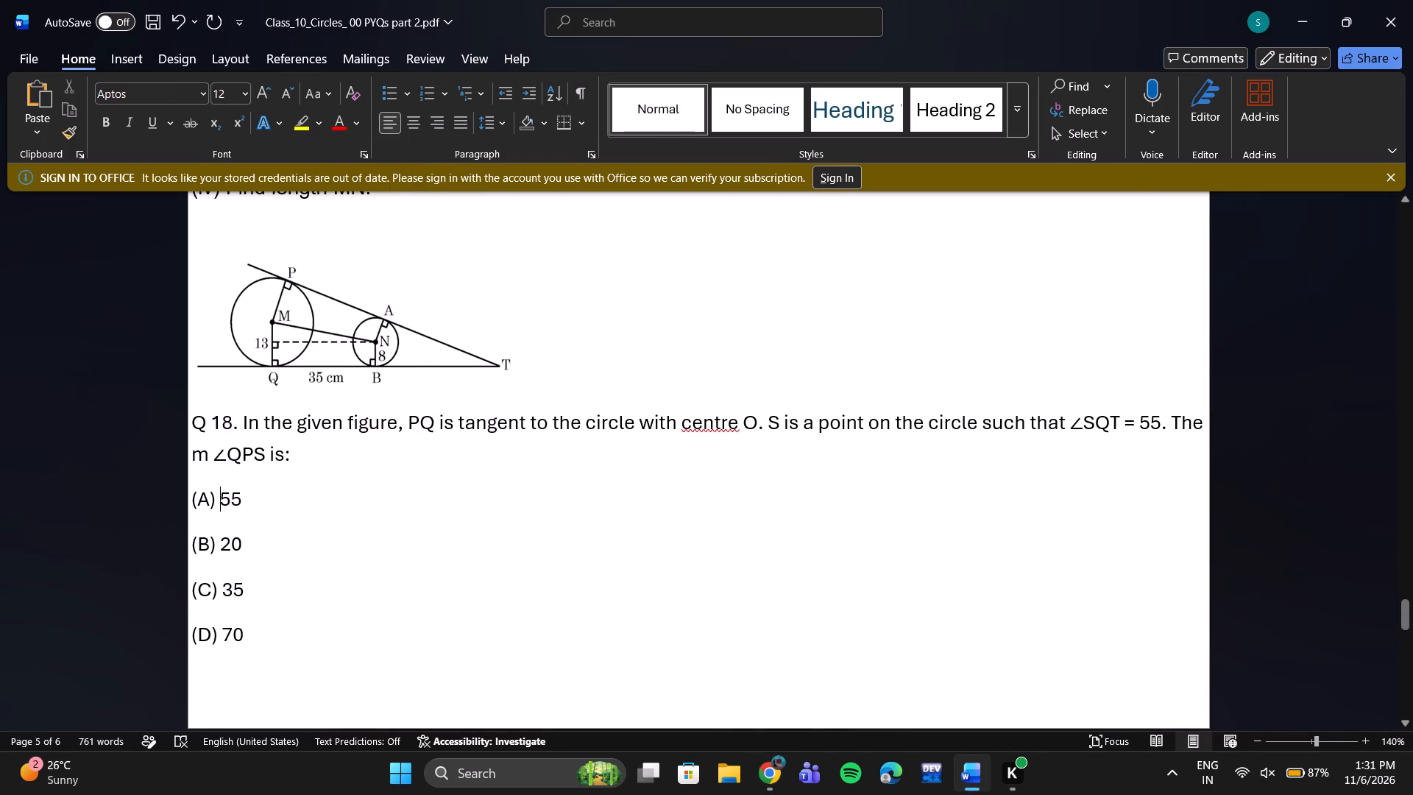
key(alt+Tab)
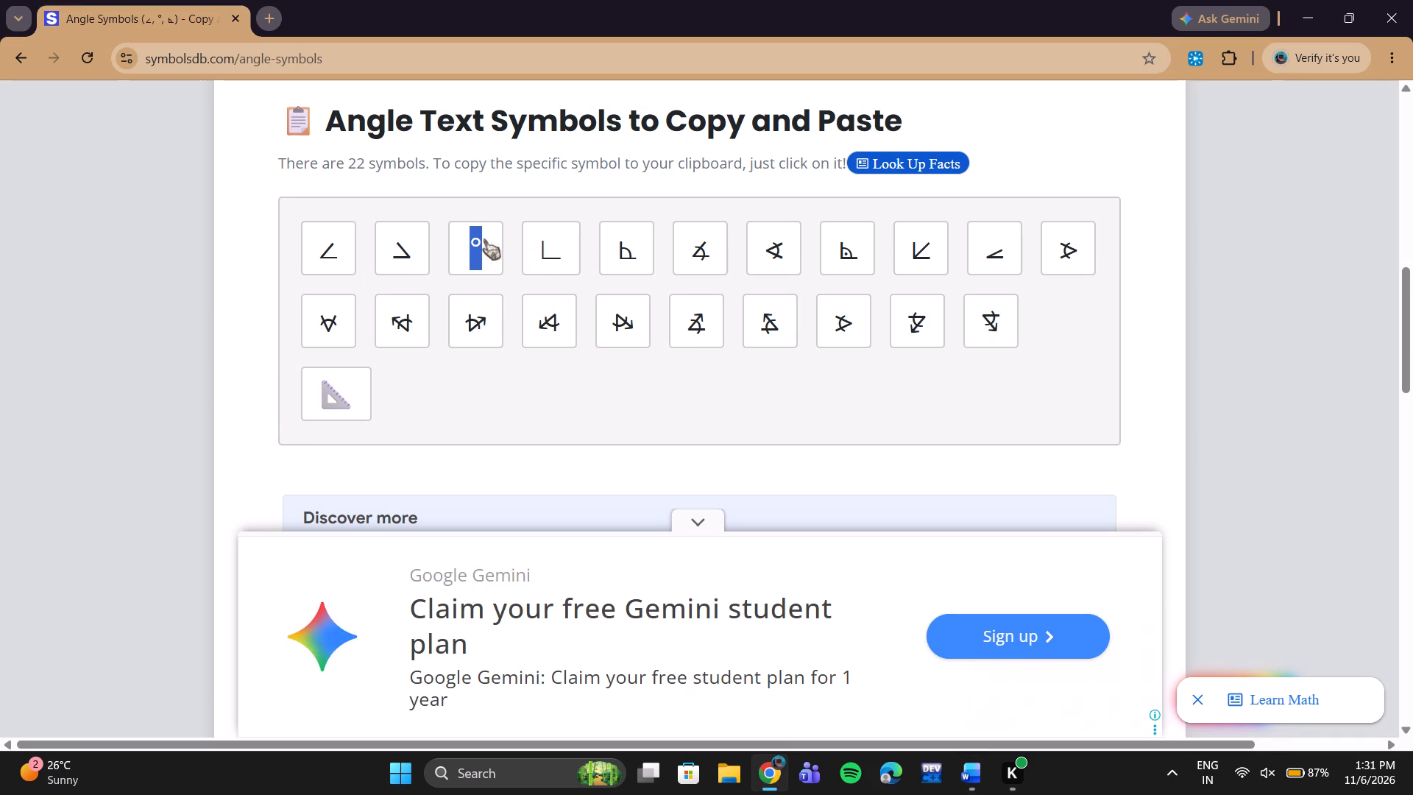
key(alt+Tab)
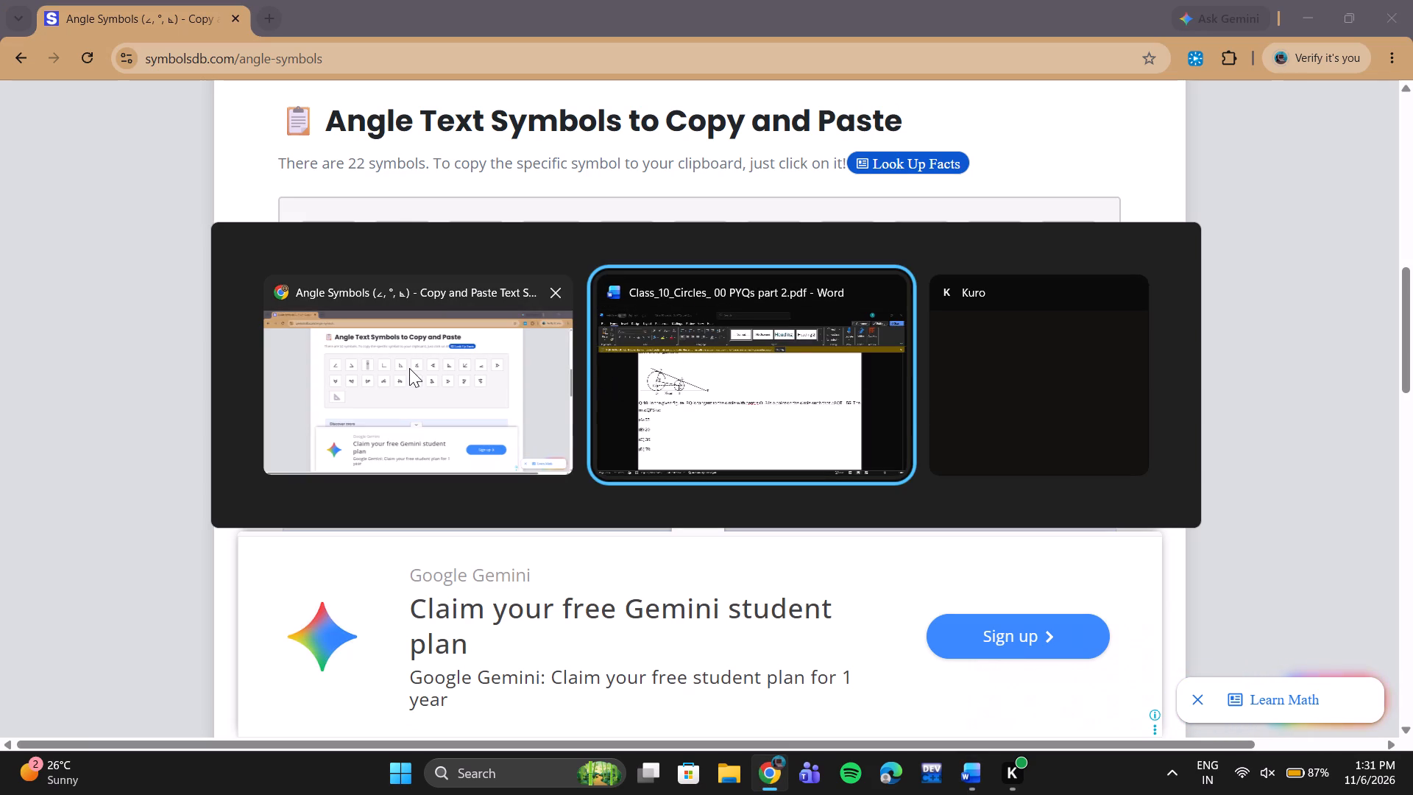
alt+click(439, 372)
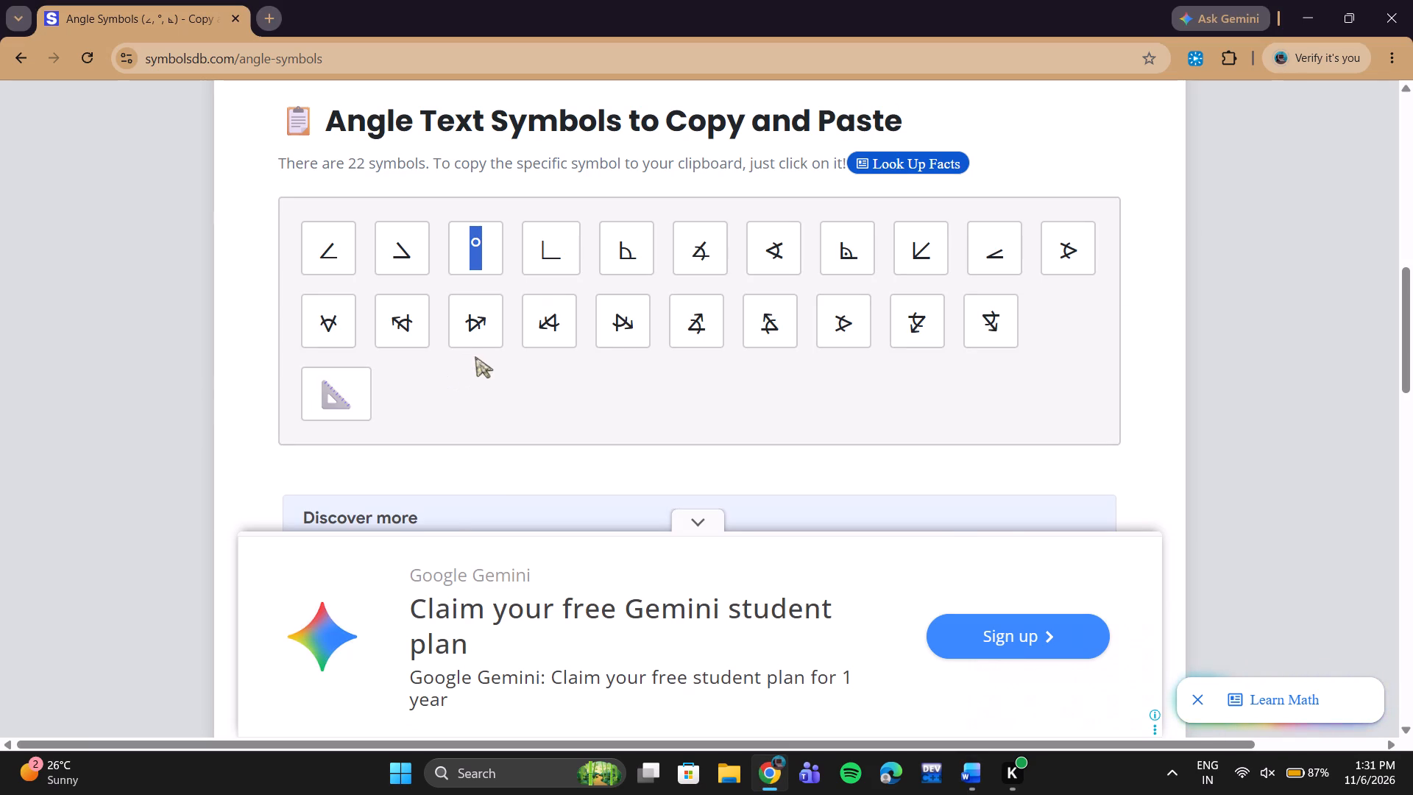
key(alt+Tab)
alt+click(703, 378)
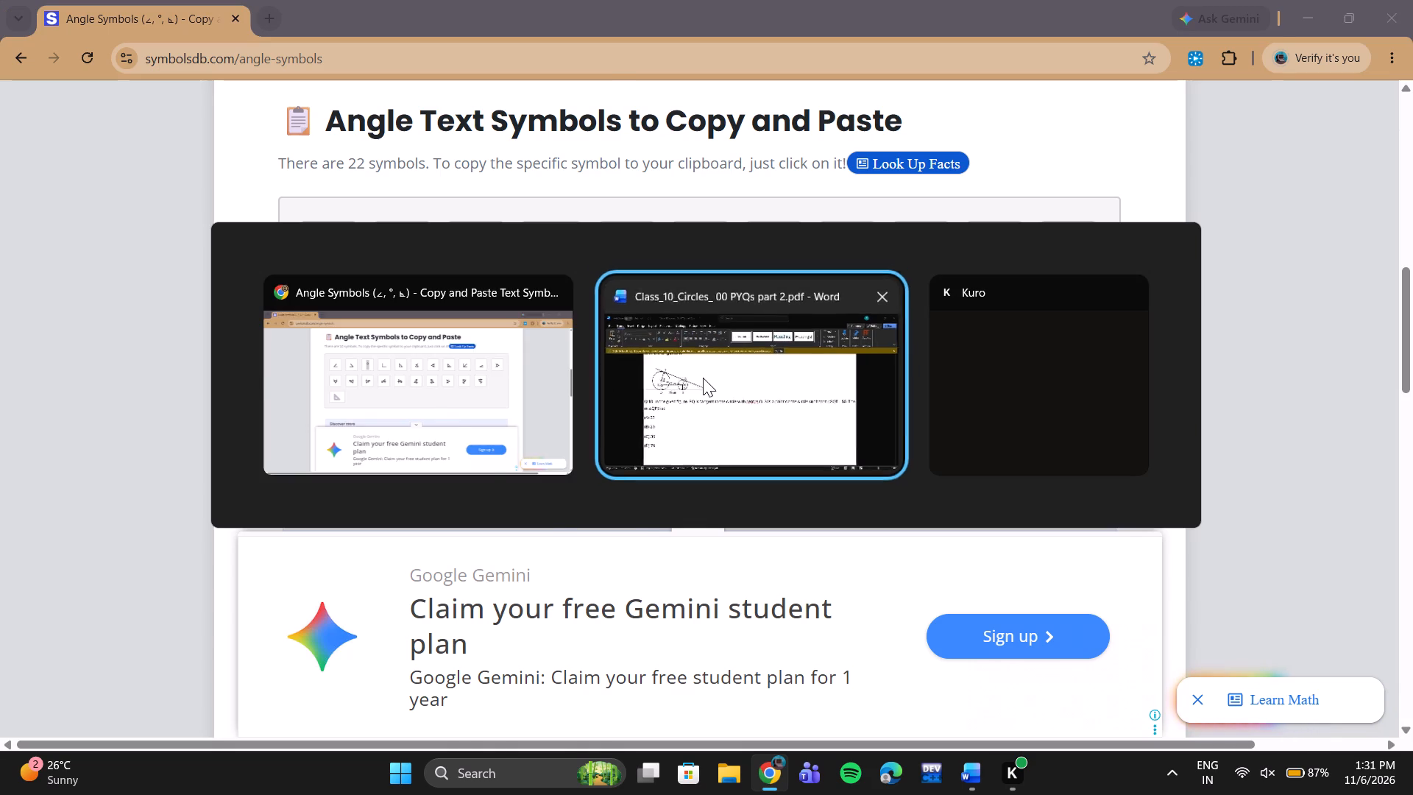
click(244, 498)
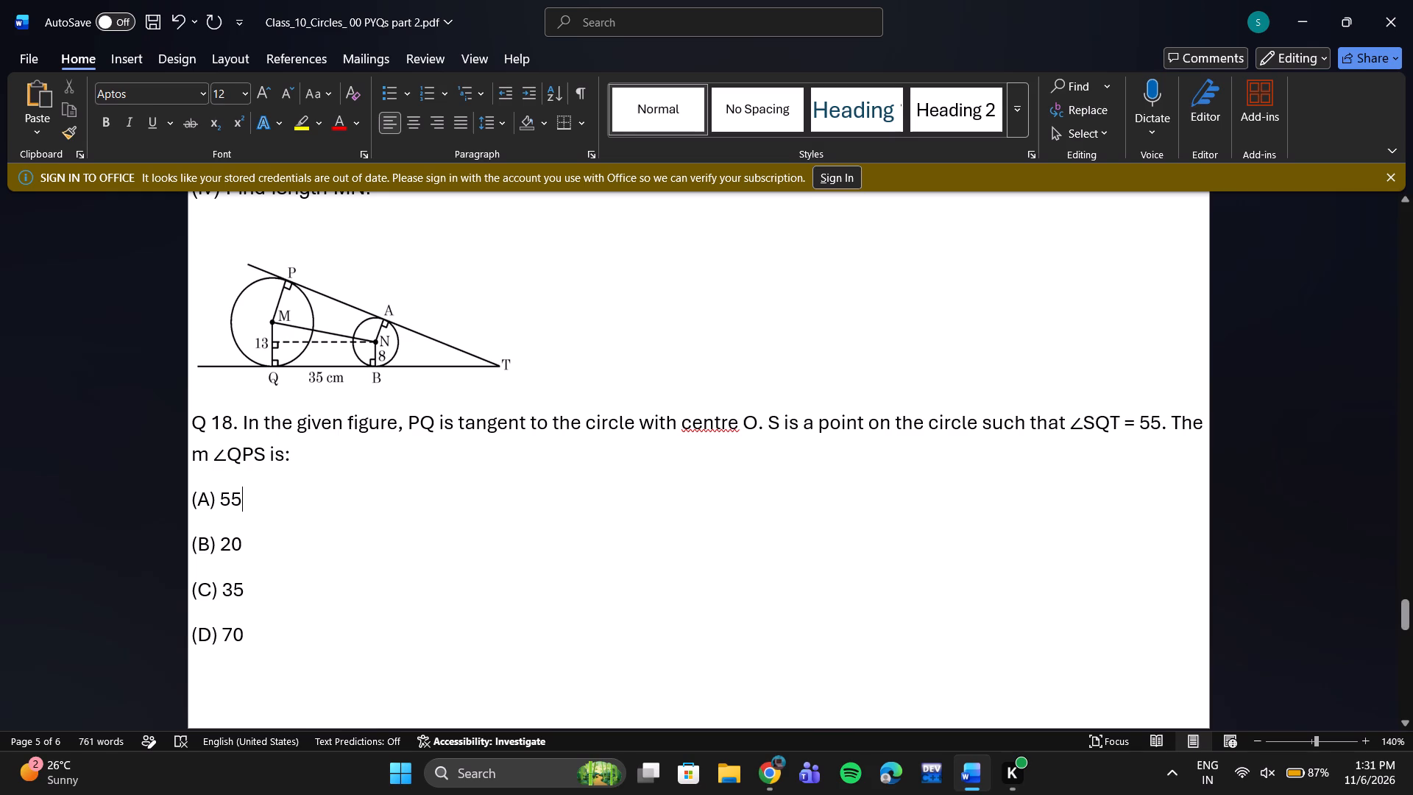
right_click(238, 495)
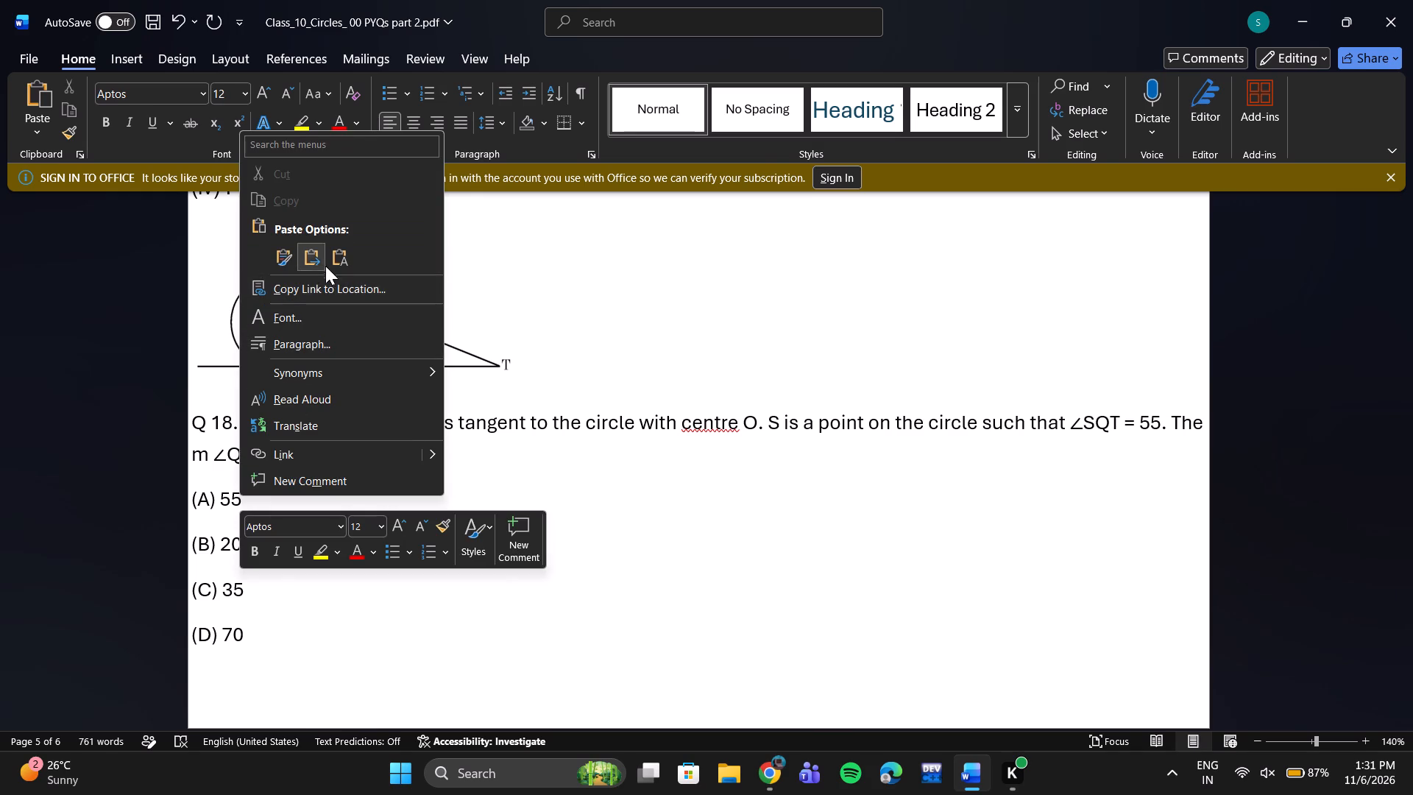
click(351, 264)
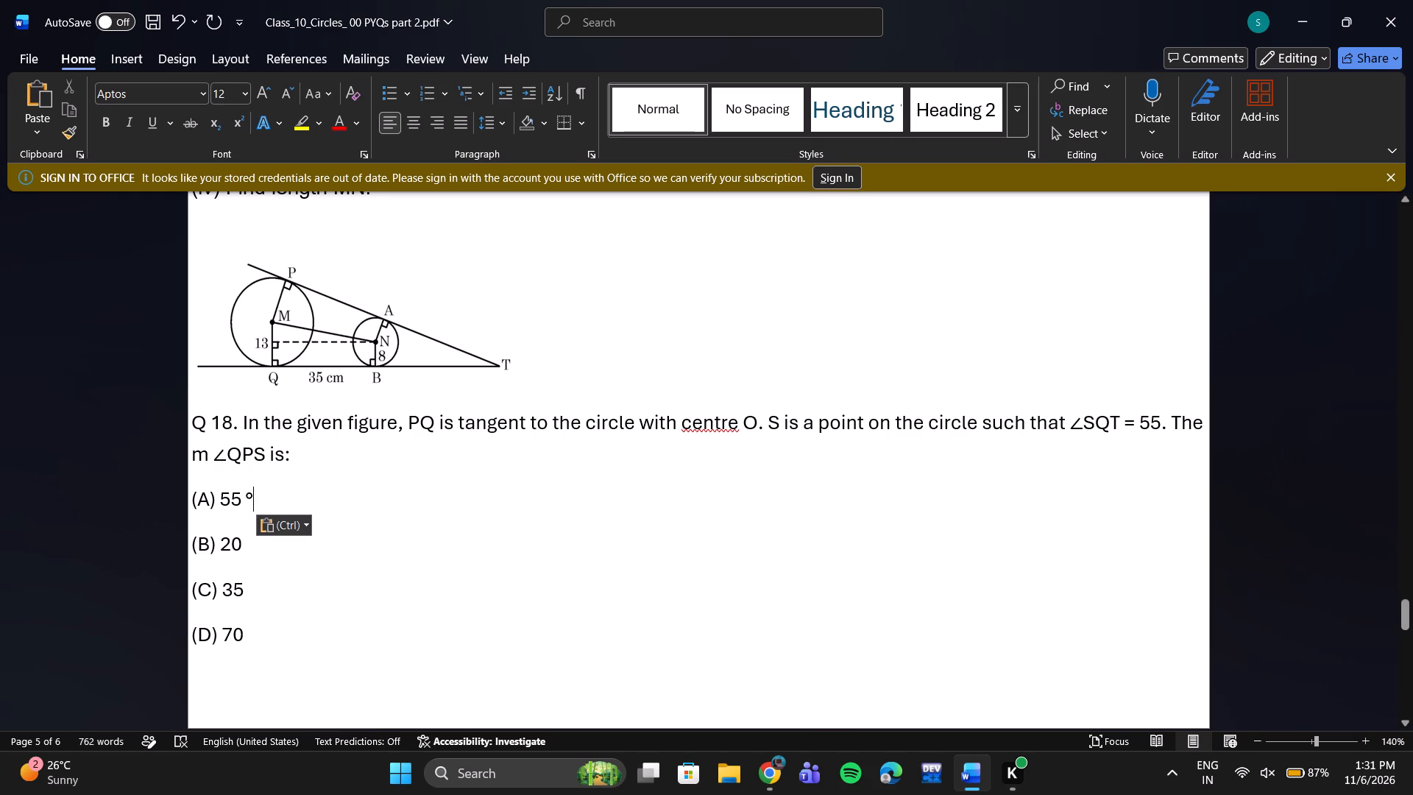
Paste the degree symbol as text only after 20 in option (B) and after 35 in option (C) of question 18.
click(247, 550)
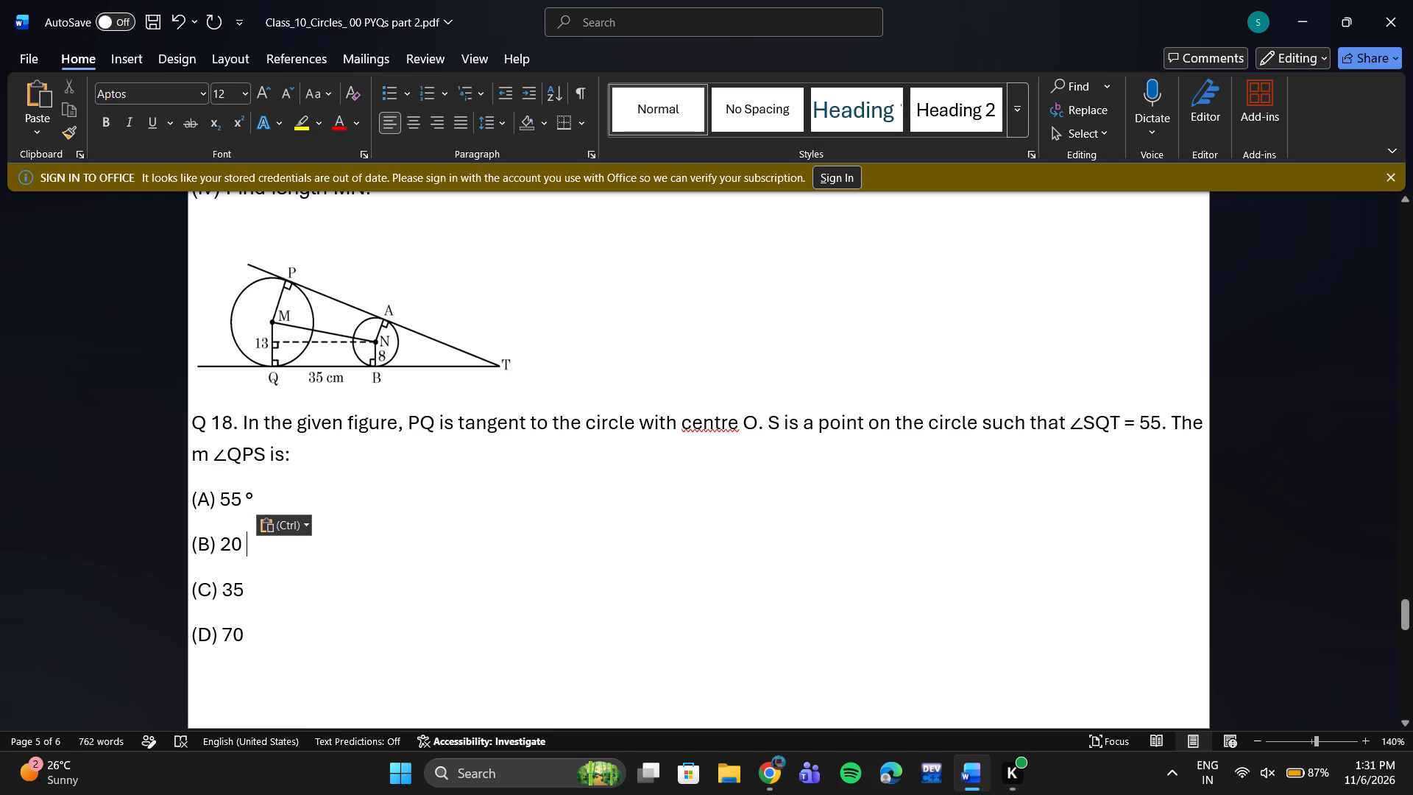
key(BackSpace)
right_click(255, 534)
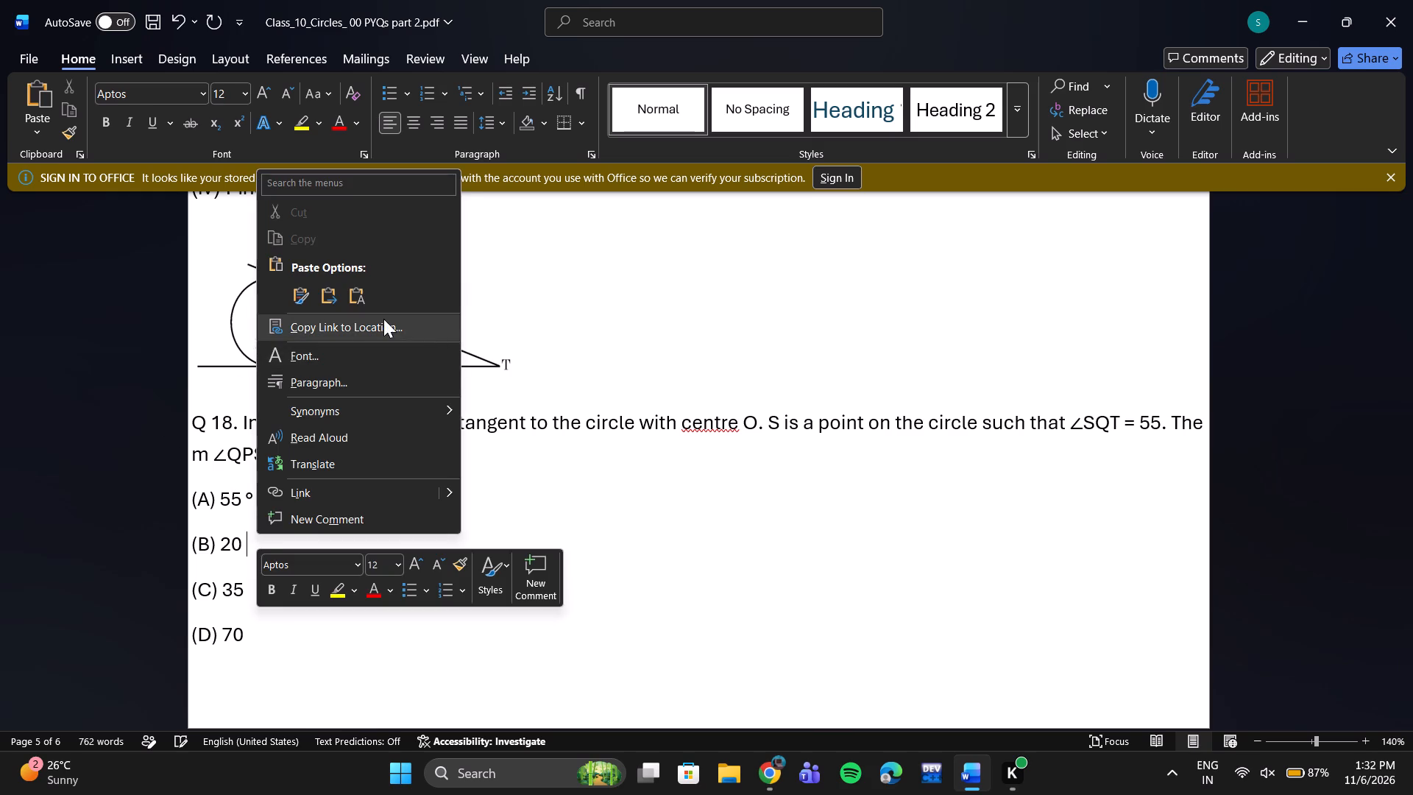
click(365, 308)
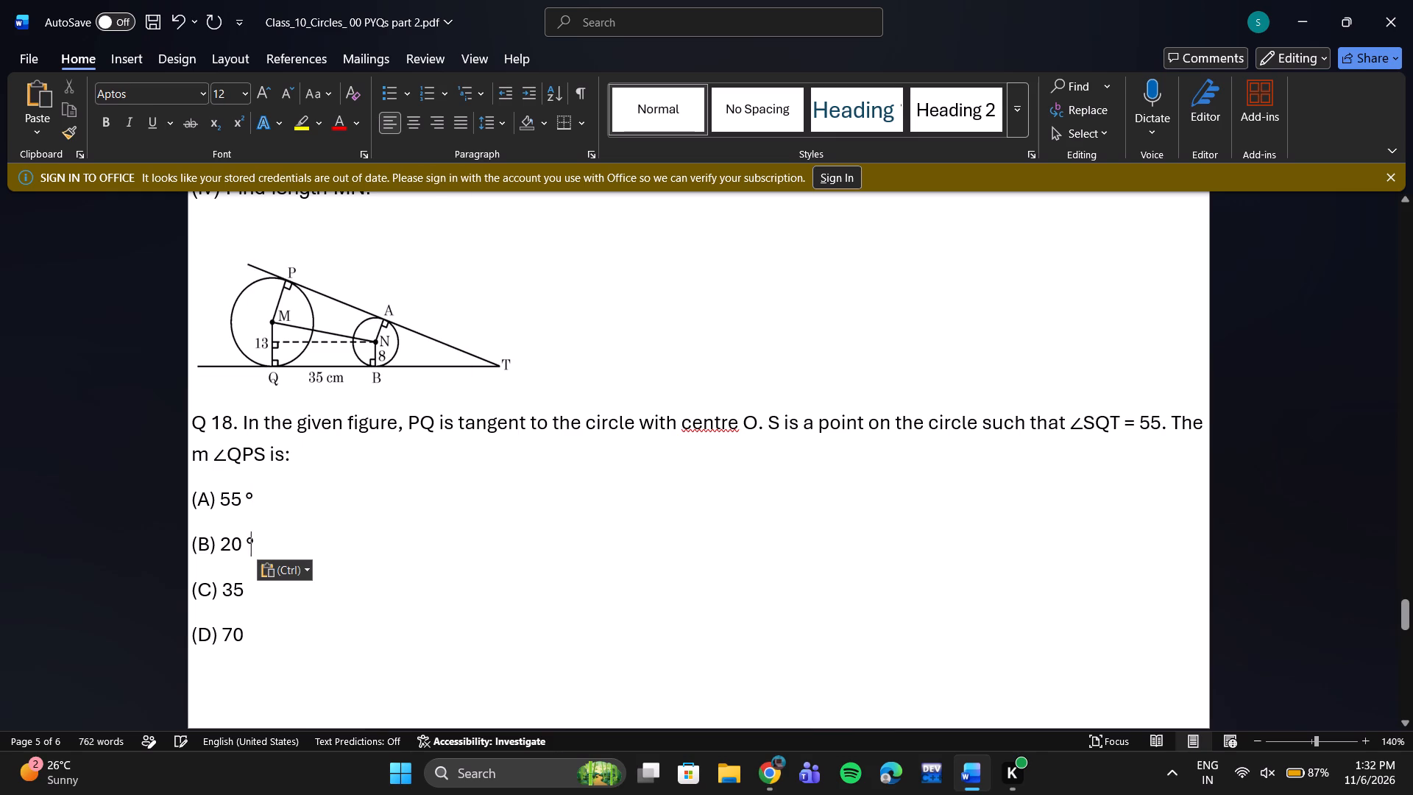
click(246, 598)
right_click(247, 597)
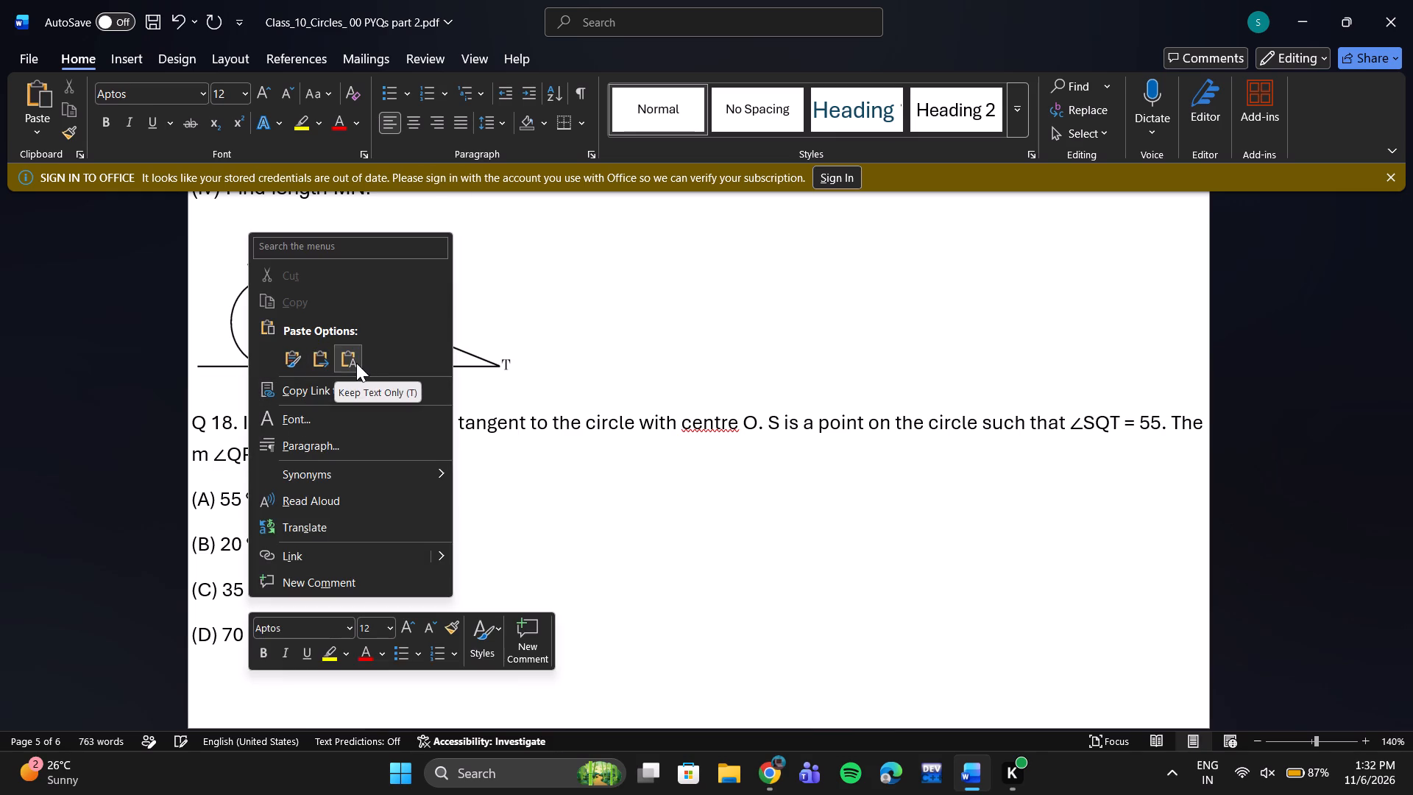
click(356, 363)
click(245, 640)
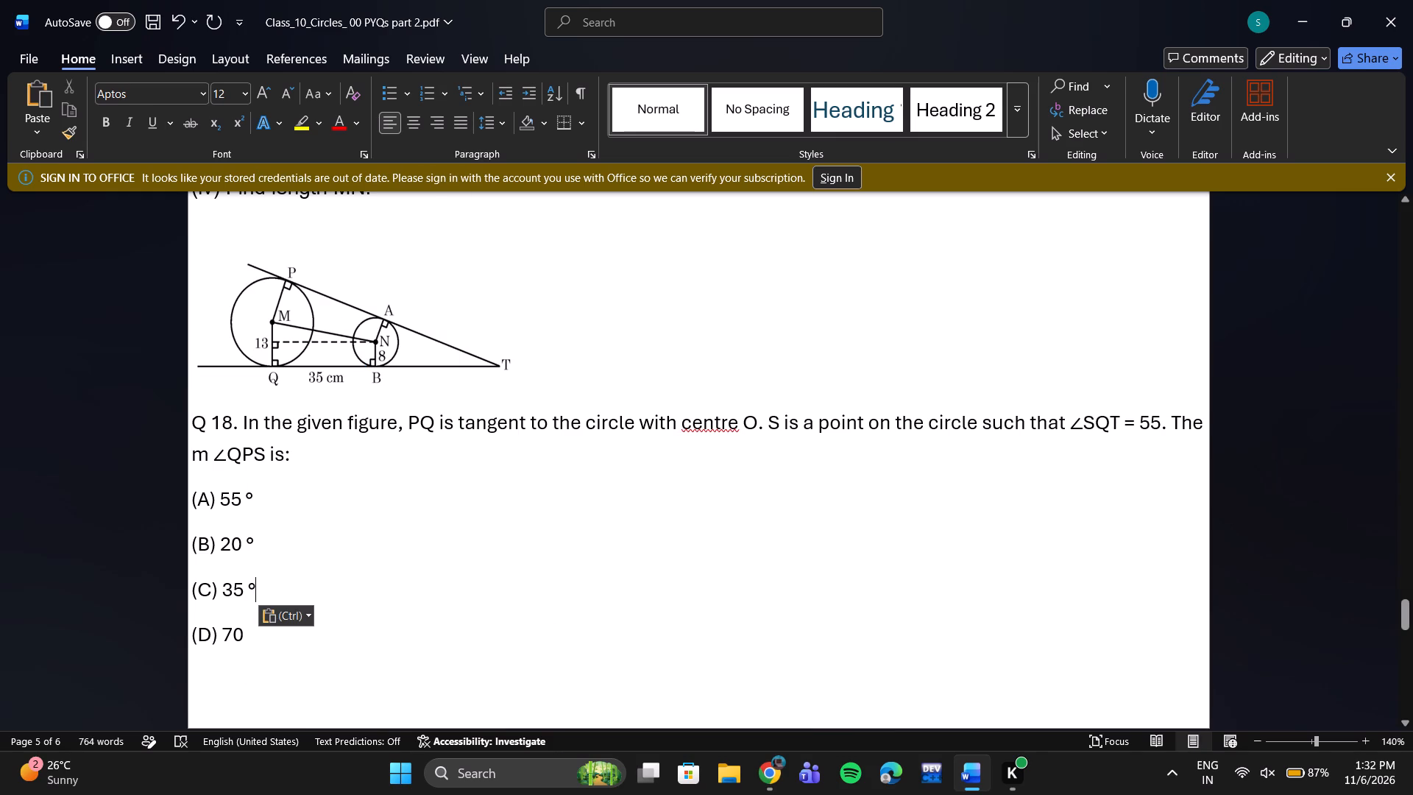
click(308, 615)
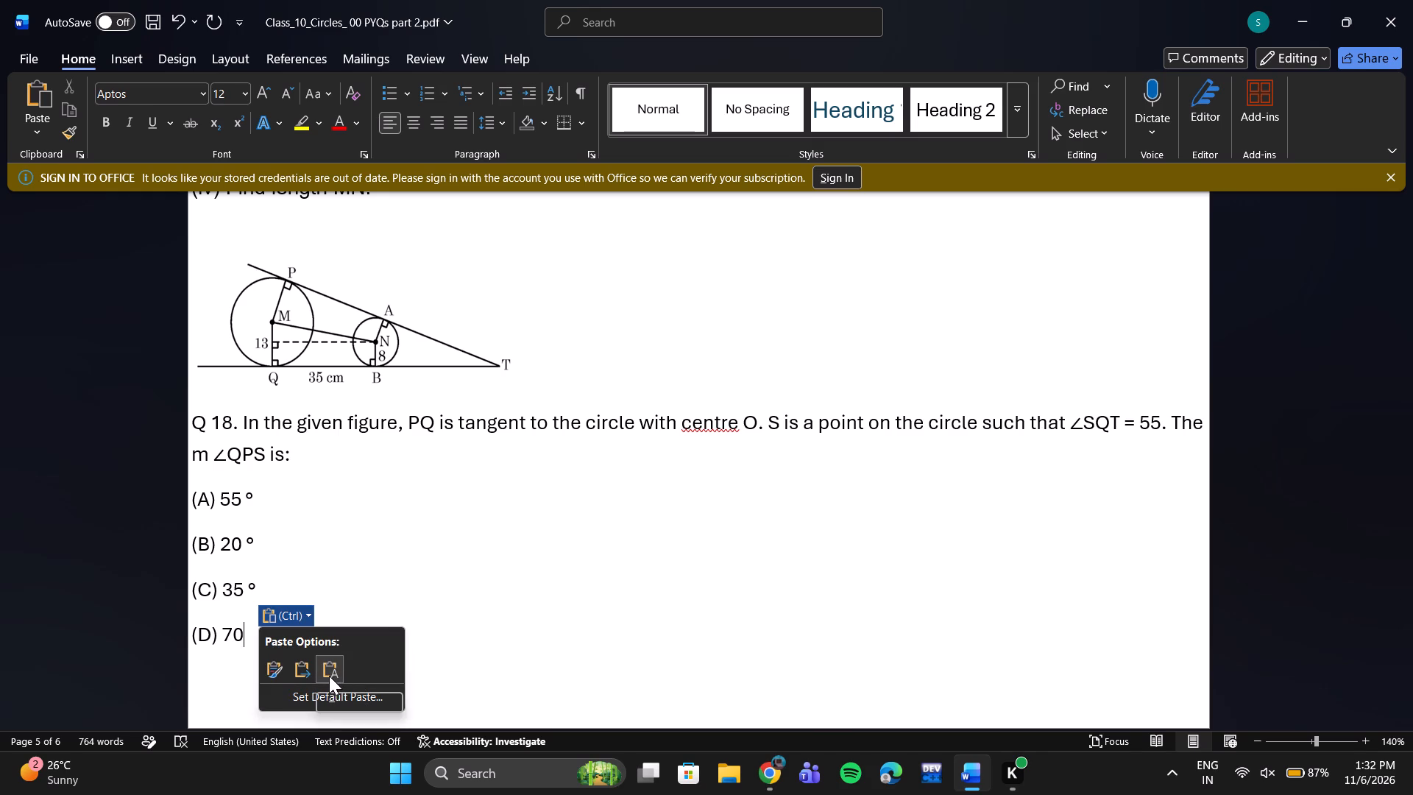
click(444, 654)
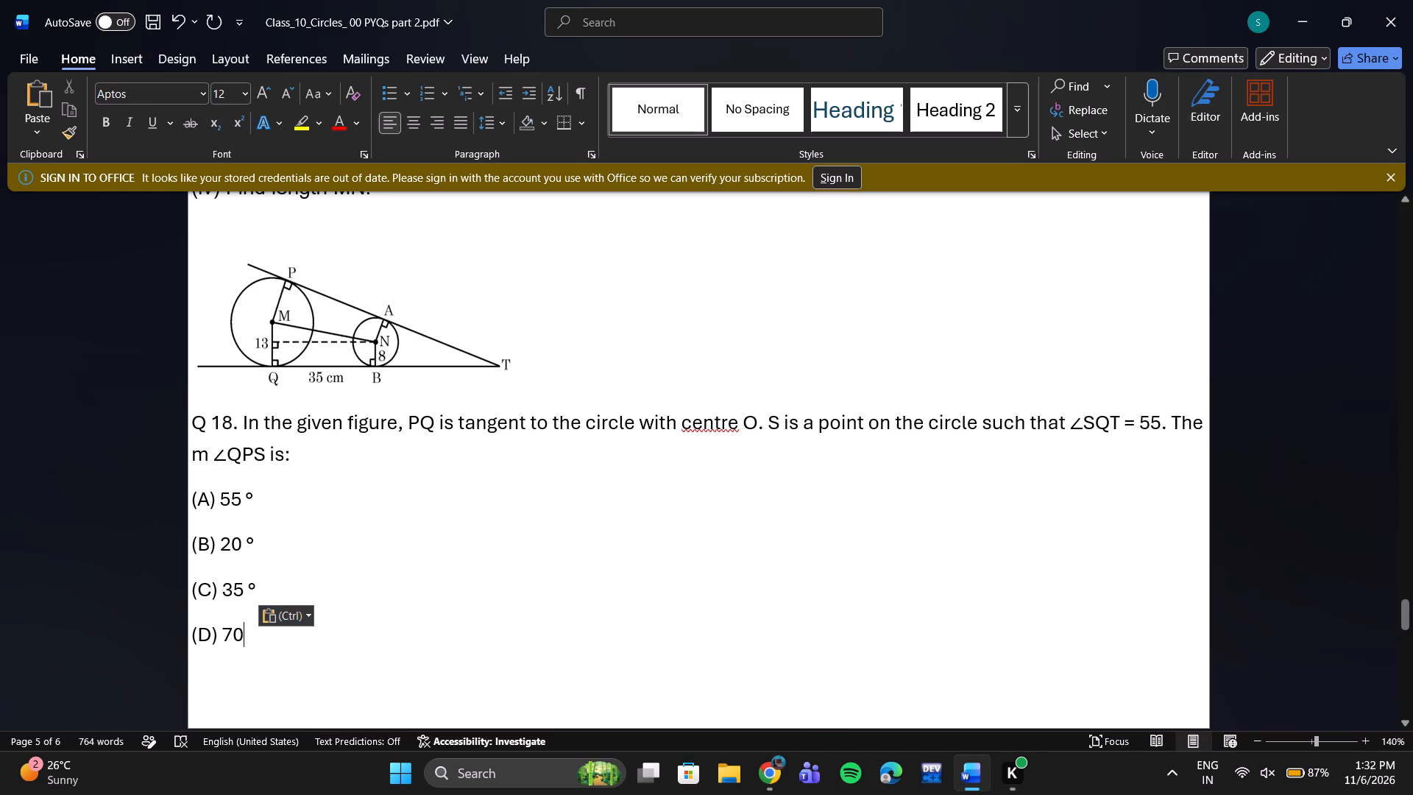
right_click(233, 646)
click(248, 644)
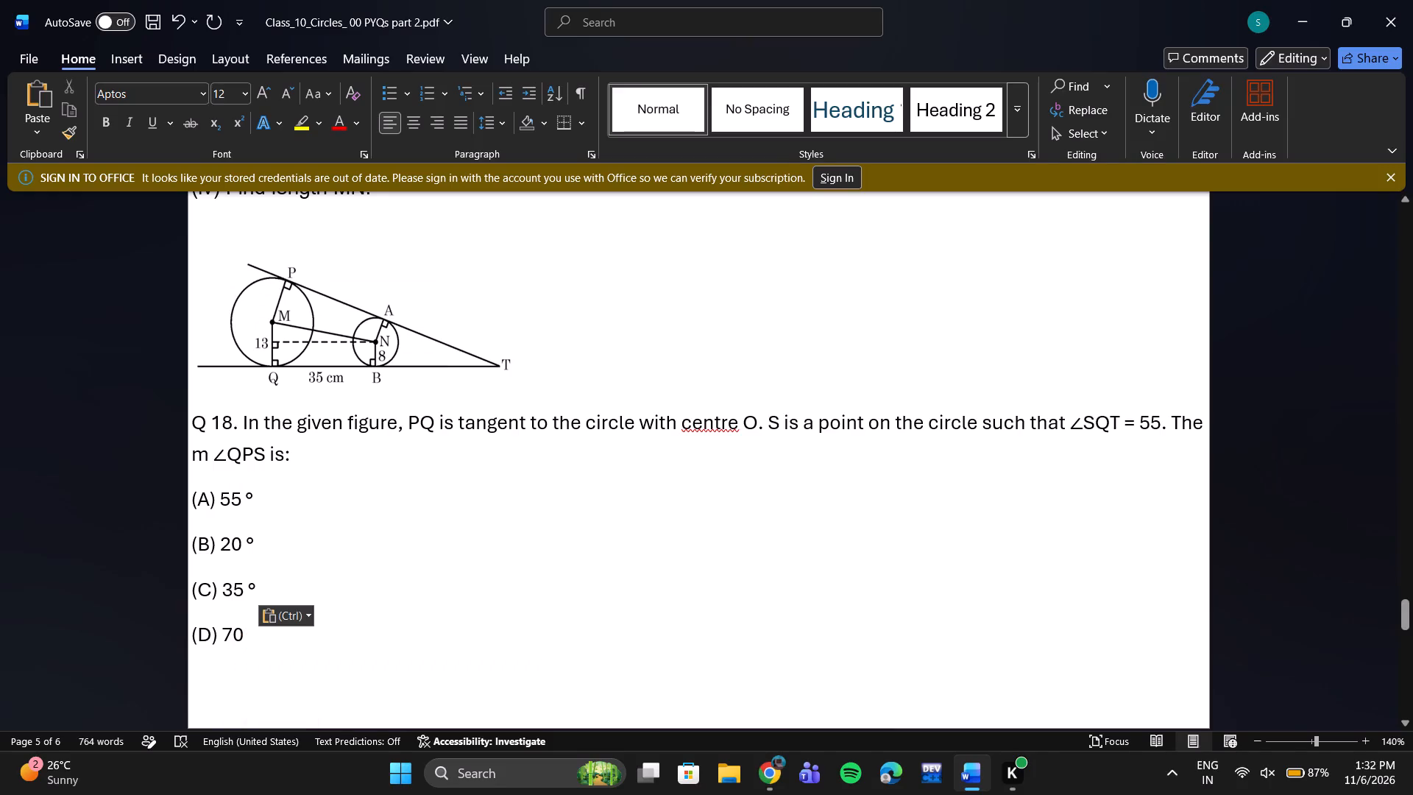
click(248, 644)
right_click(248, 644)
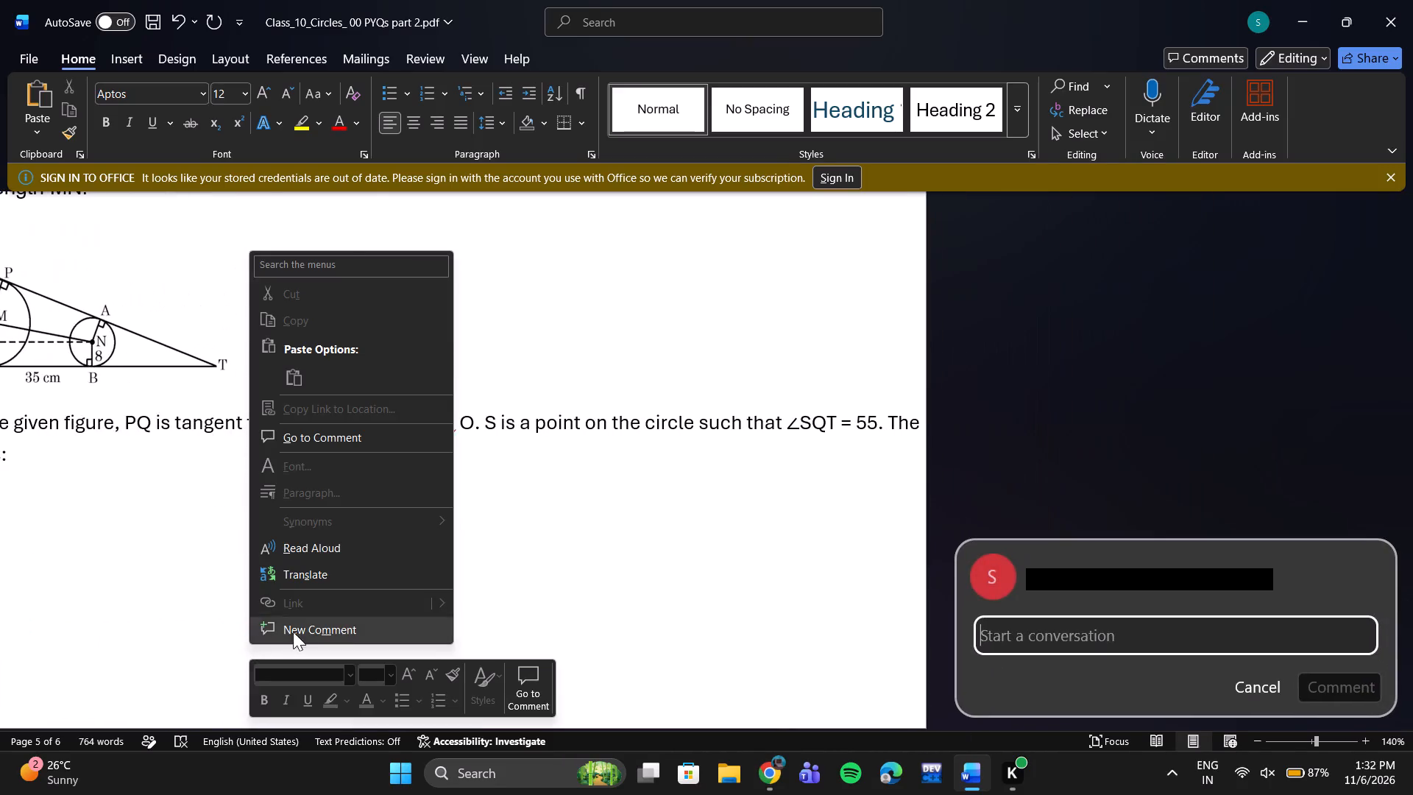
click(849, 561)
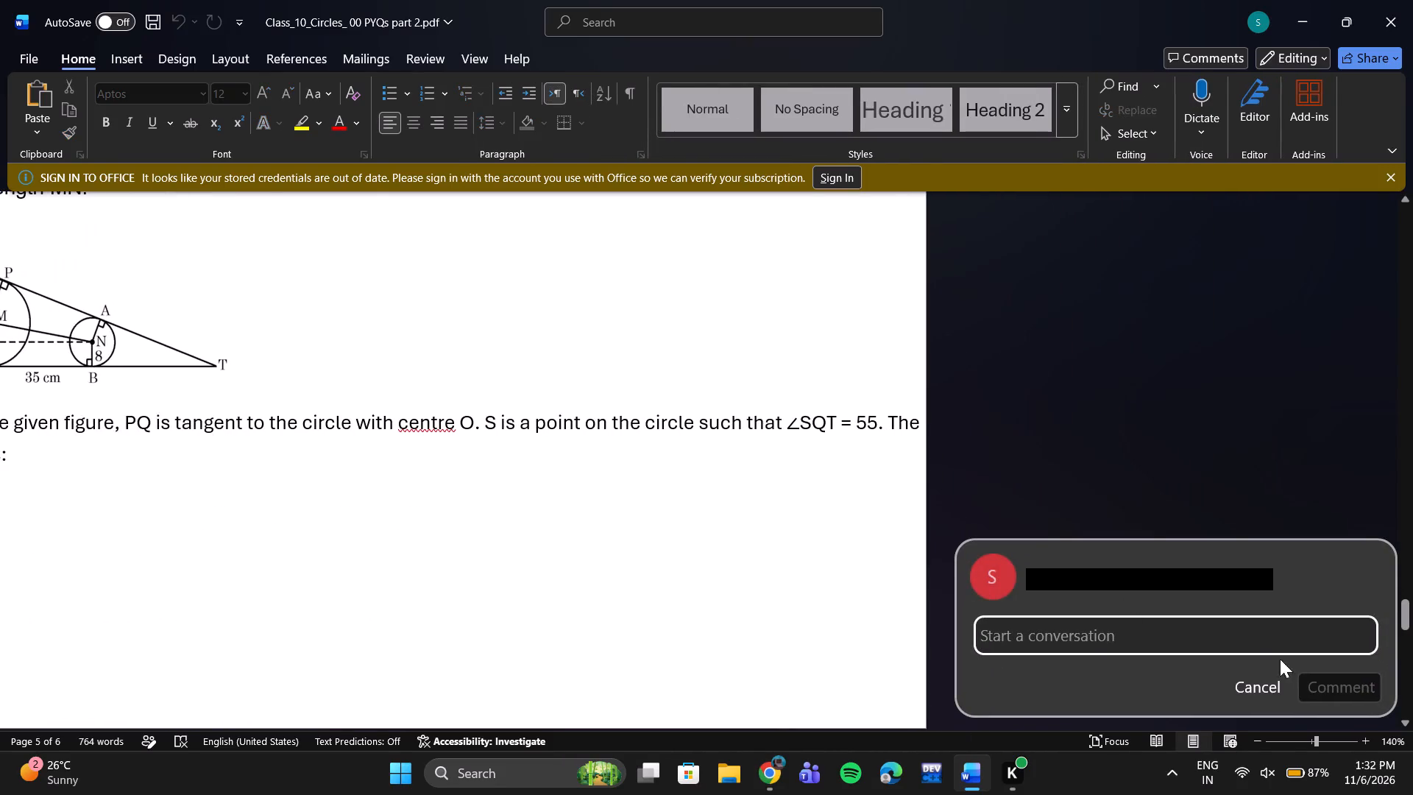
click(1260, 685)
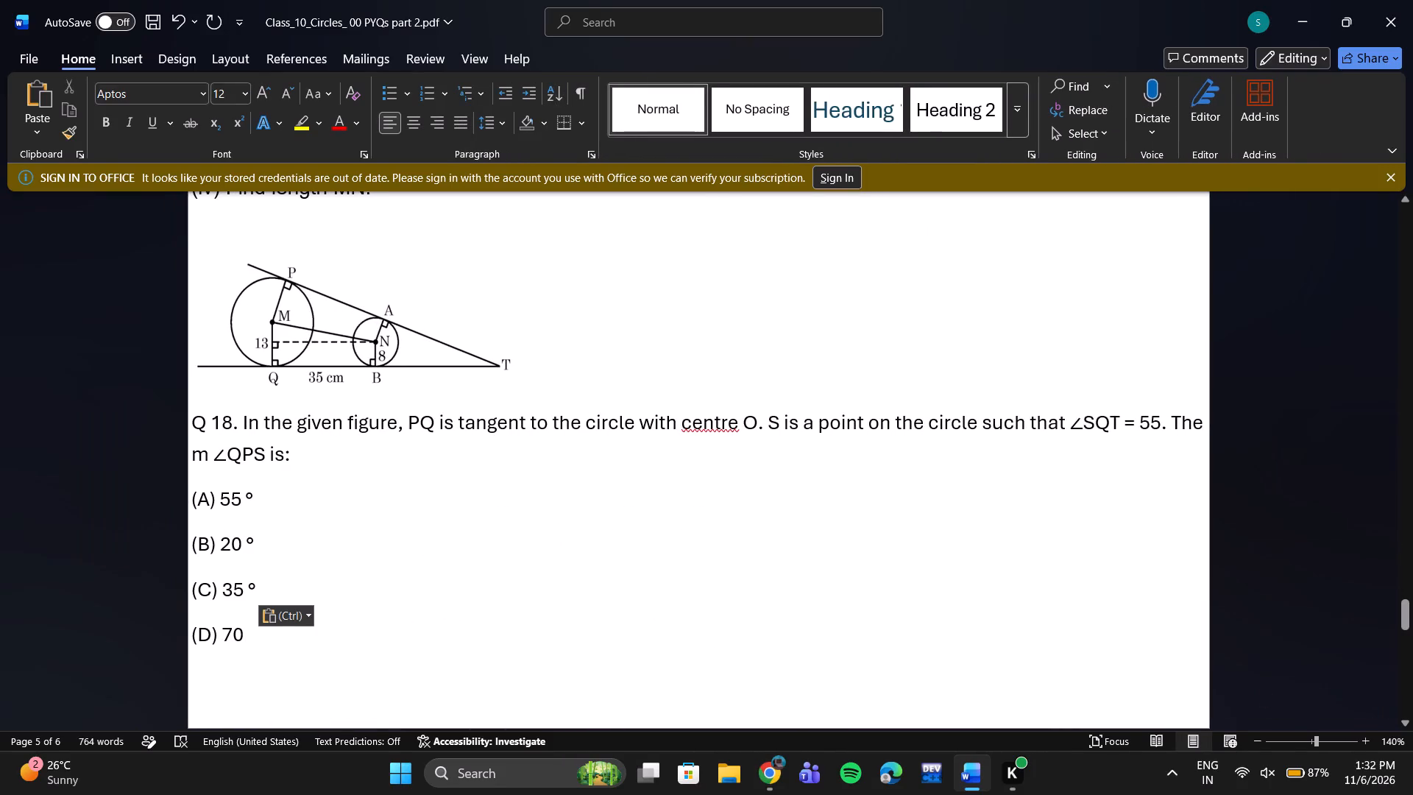
Paste the degree symbol as text only after 70 in option (D) of question 18.
right_click(236, 626)
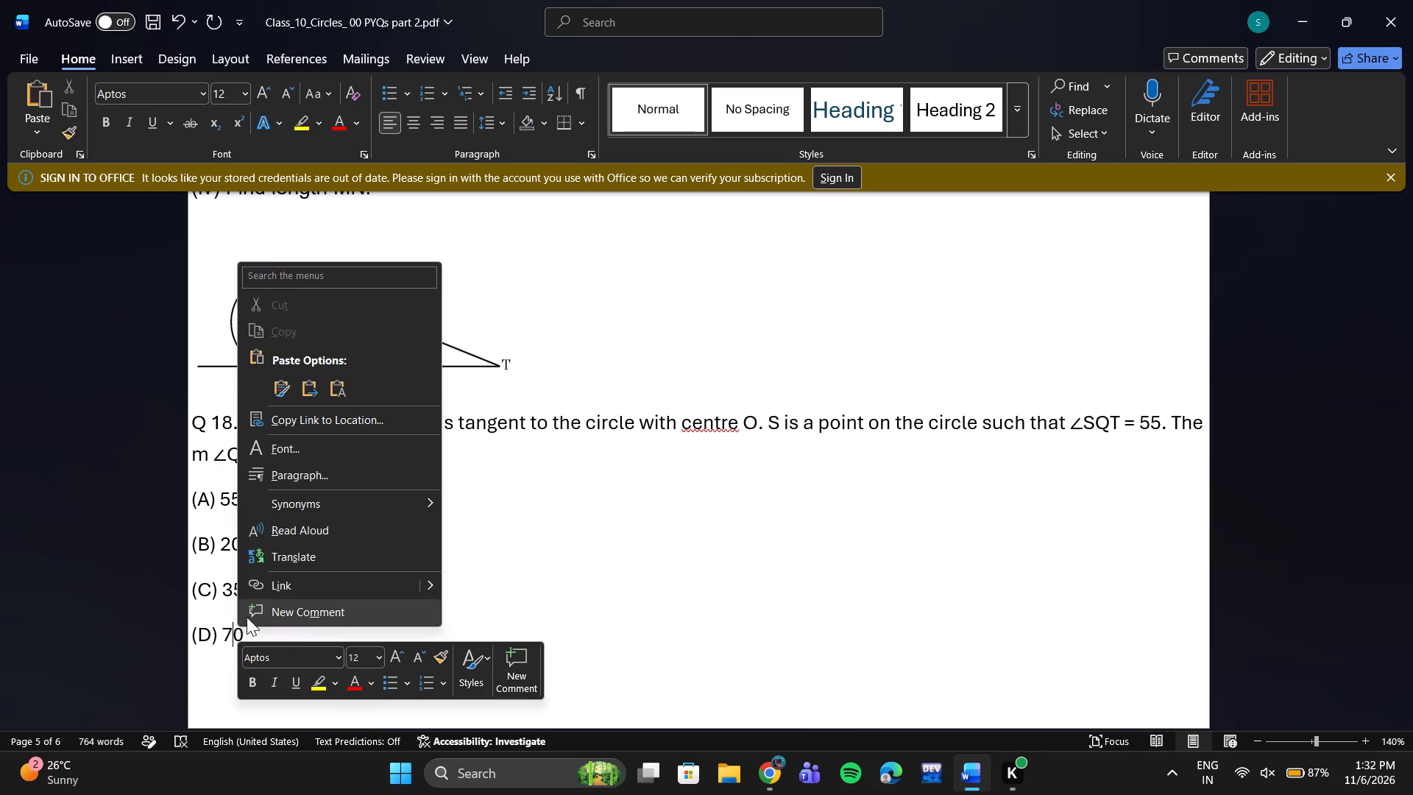
click(249, 633)
click(249, 634)
right_click(249, 635)
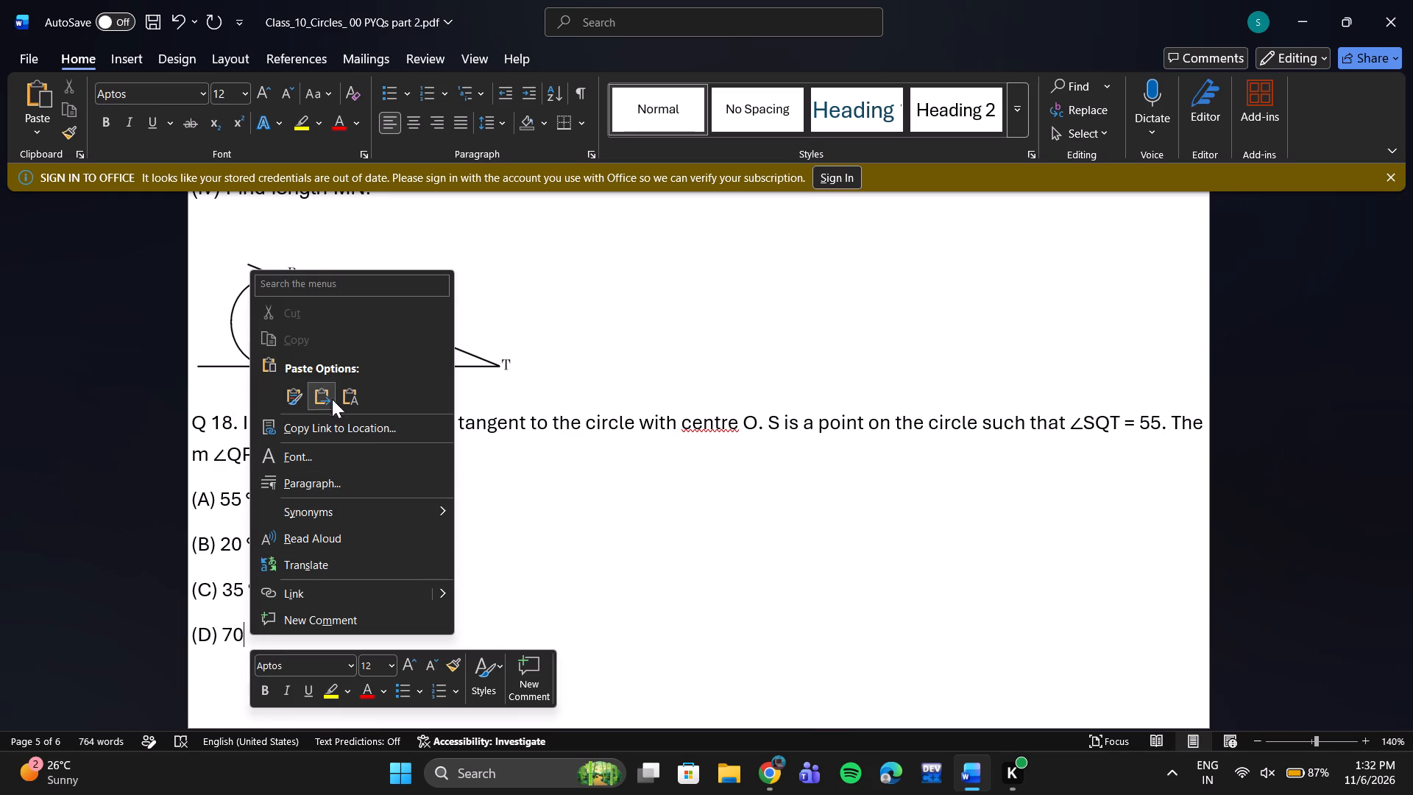
click(343, 397)
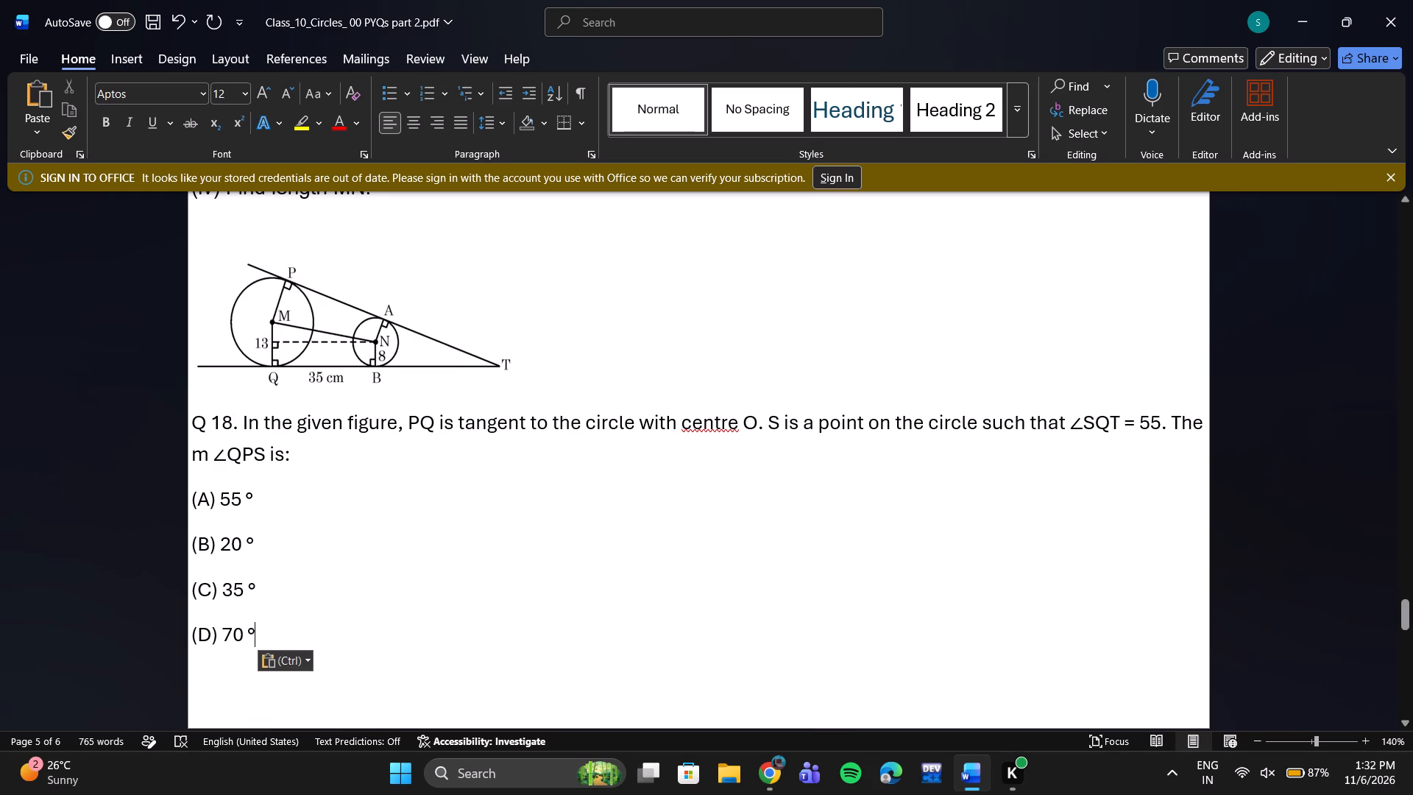
Remove the extra space before the degree symbol in options (D), (C), (B) and (A) of question 18.
click(251, 635)
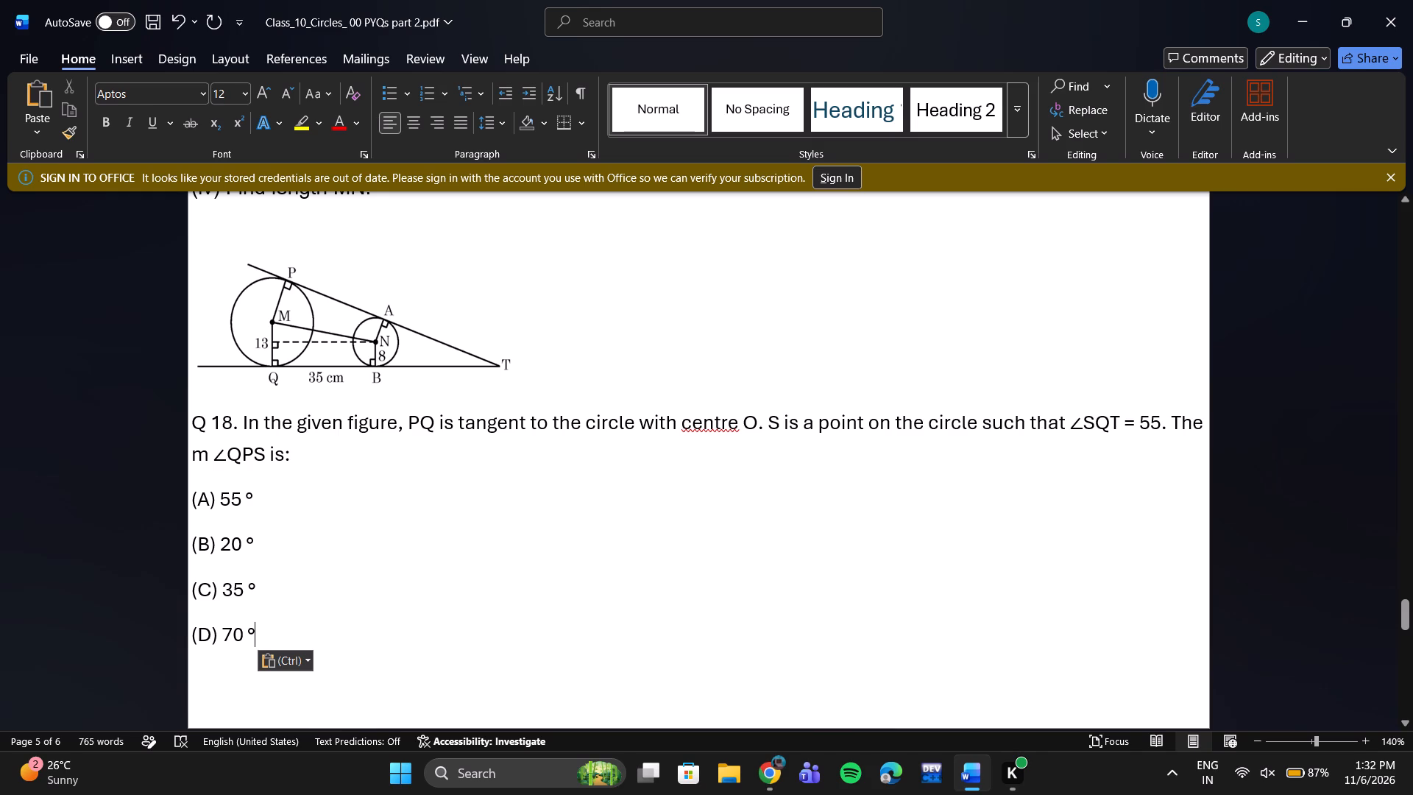
click(249, 635)
key(BackSpace)
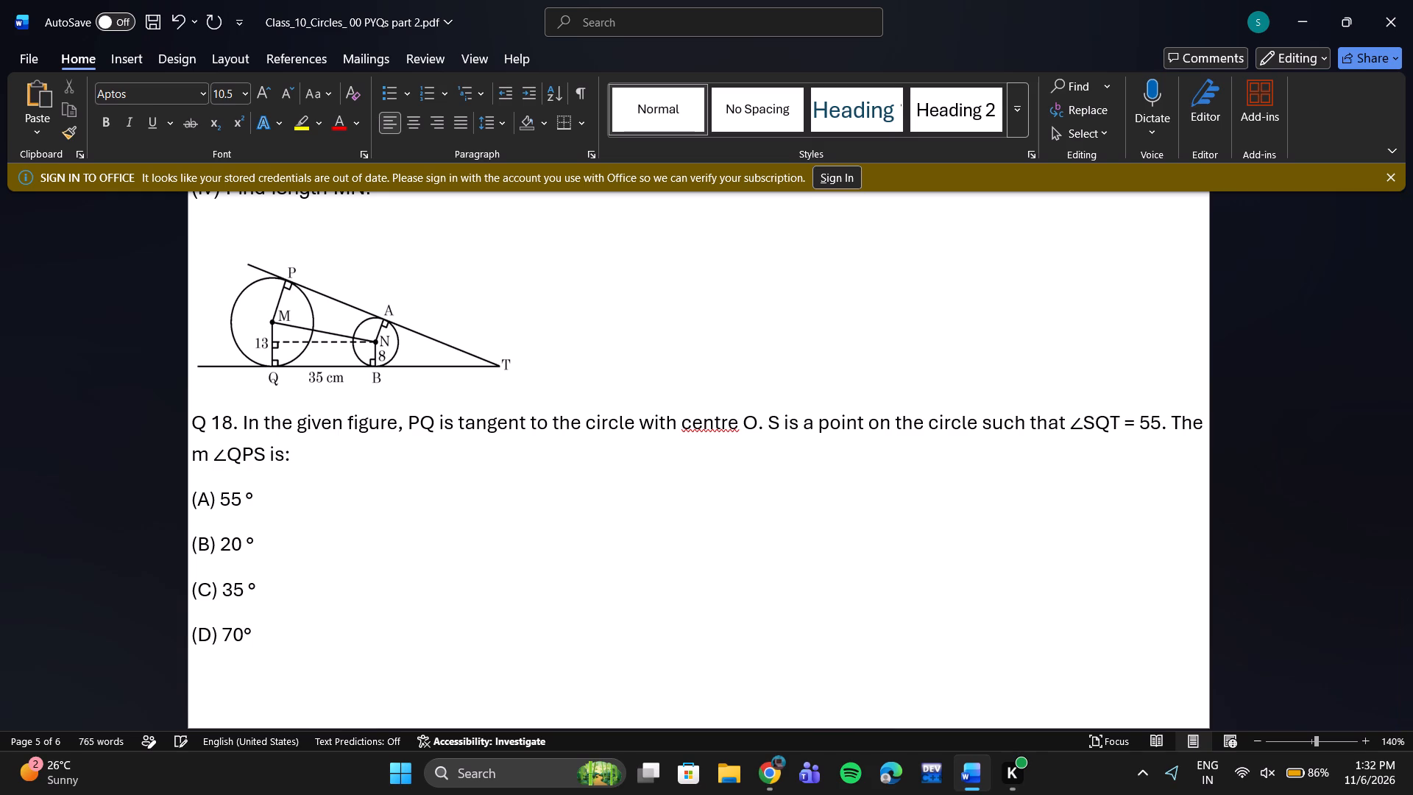
key(Up)
key(Right)
key(BackSpace)
key(Up)
key(Right)
key(BackSpace)
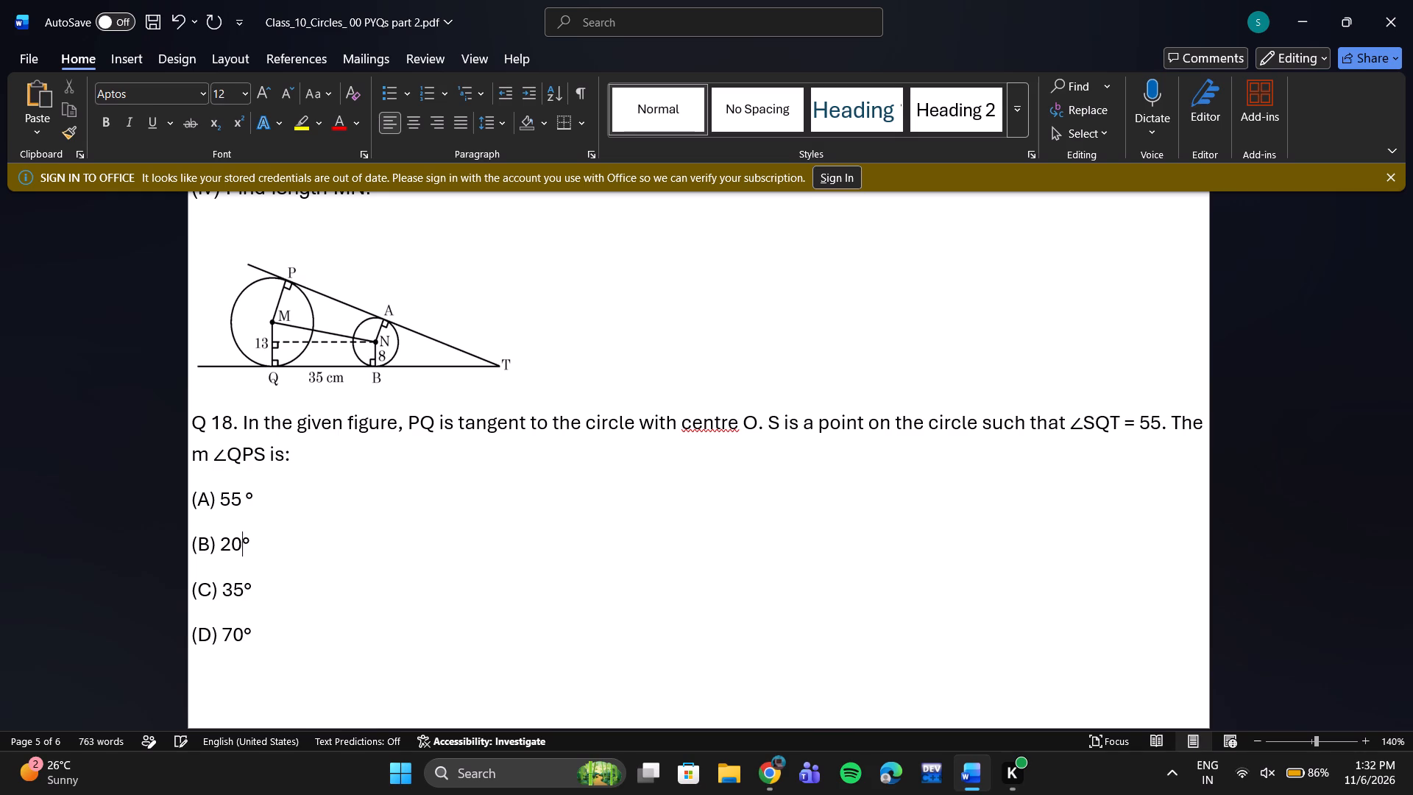
key(Up)
key(Right)
key(BackSpace)
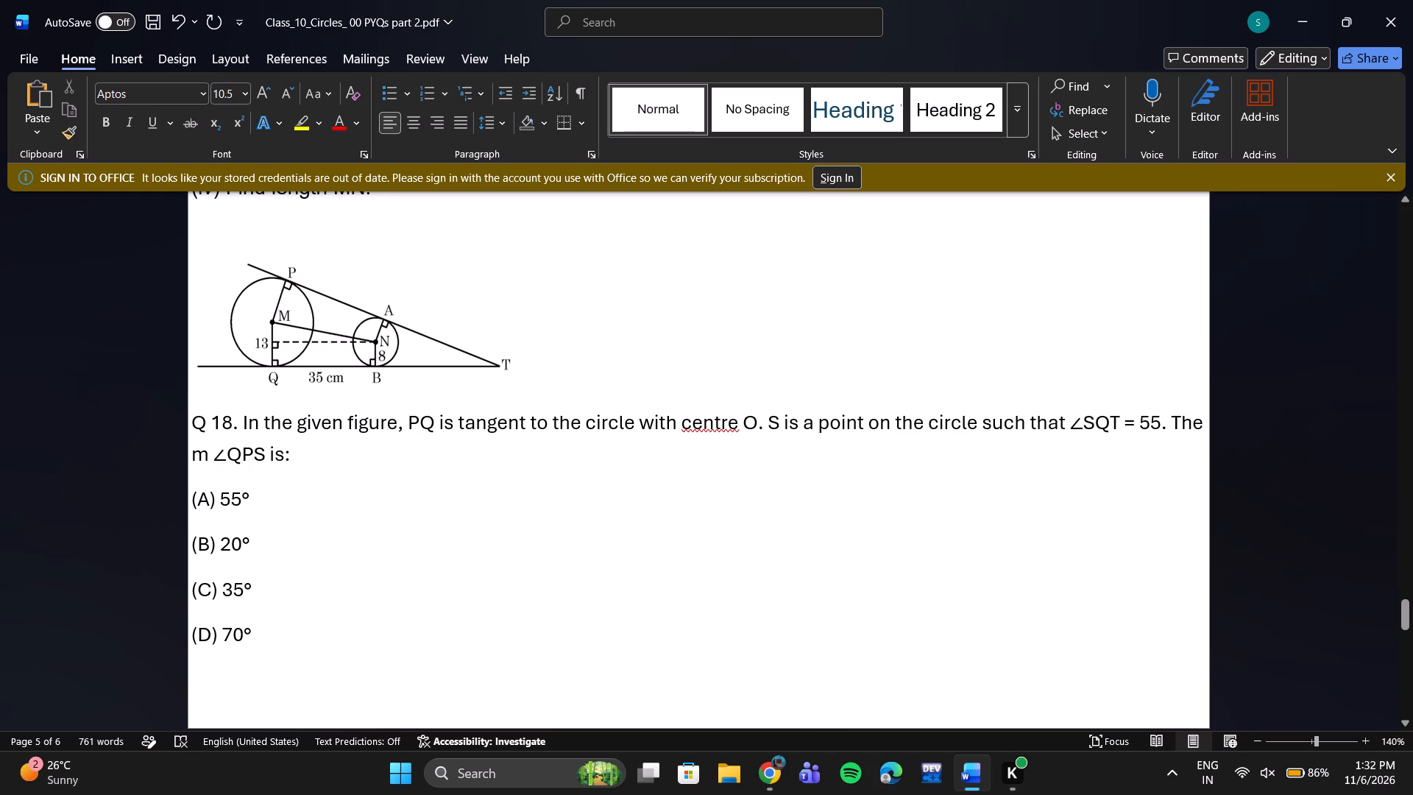
Review question 17 and its sub-parts, then the start of question 19, for missing or incorrect math symbols.
scroll(321, 589, up, 6)
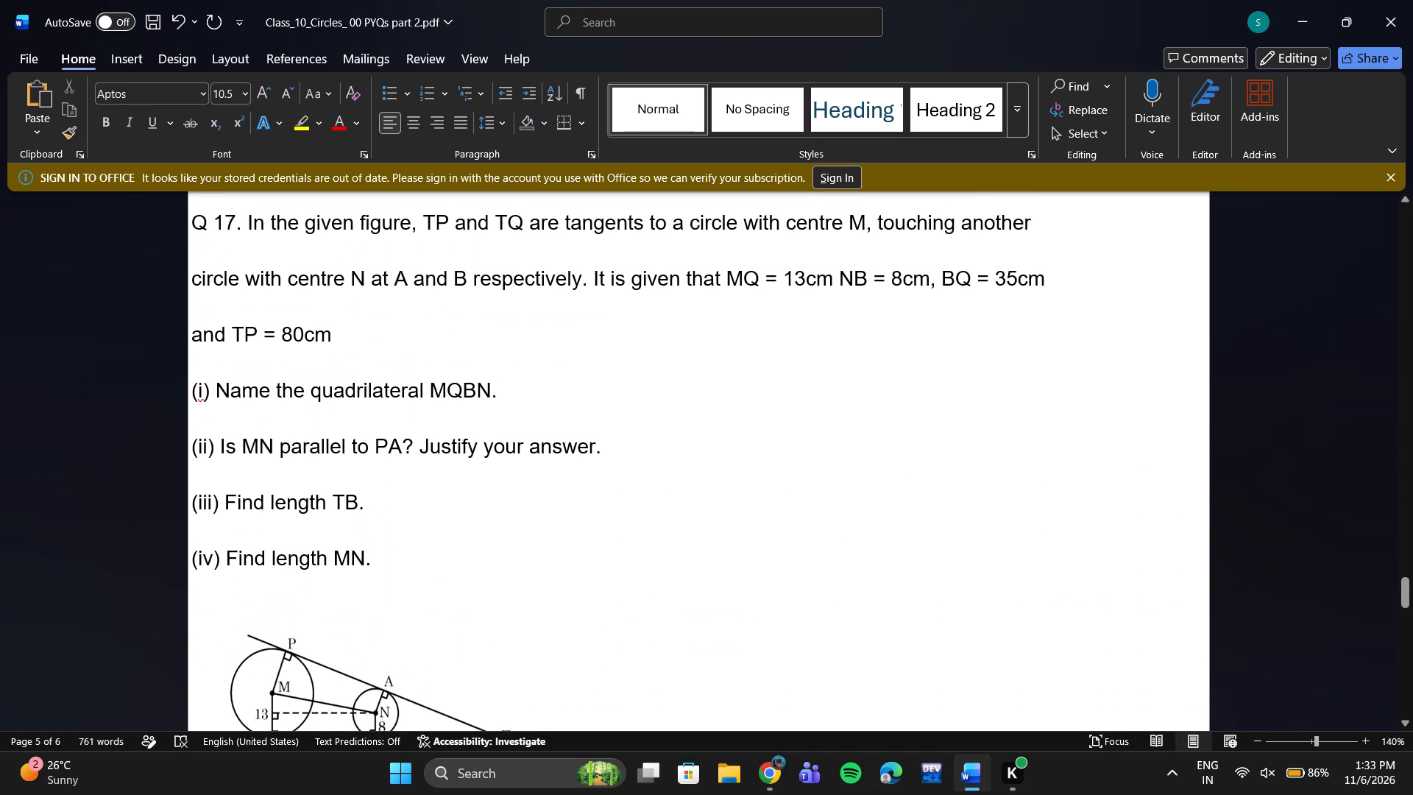
scroll(326, 593, up, 4)
scroll(326, 593, down, 3)
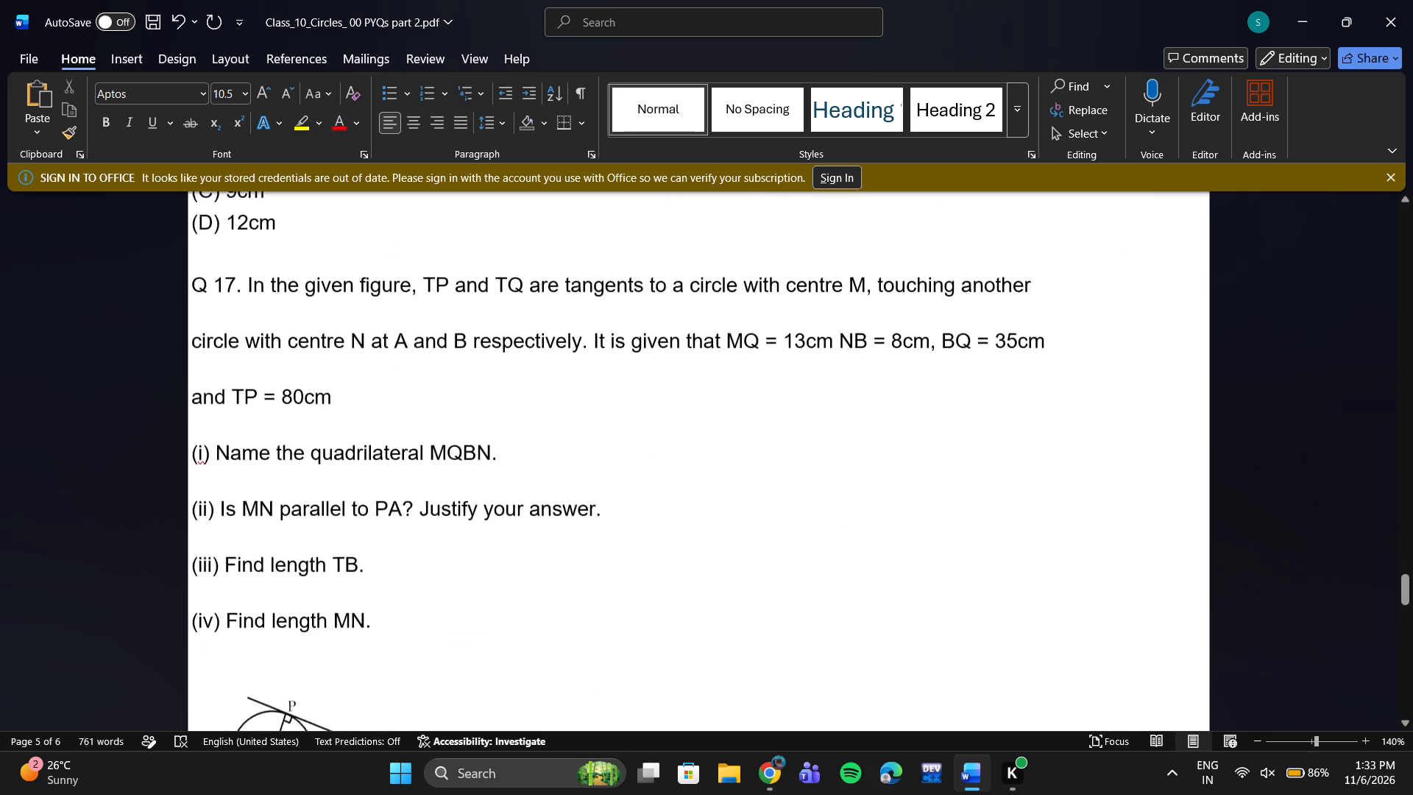
scroll(326, 593, up, 1)
scroll(326, 593, down, 16)
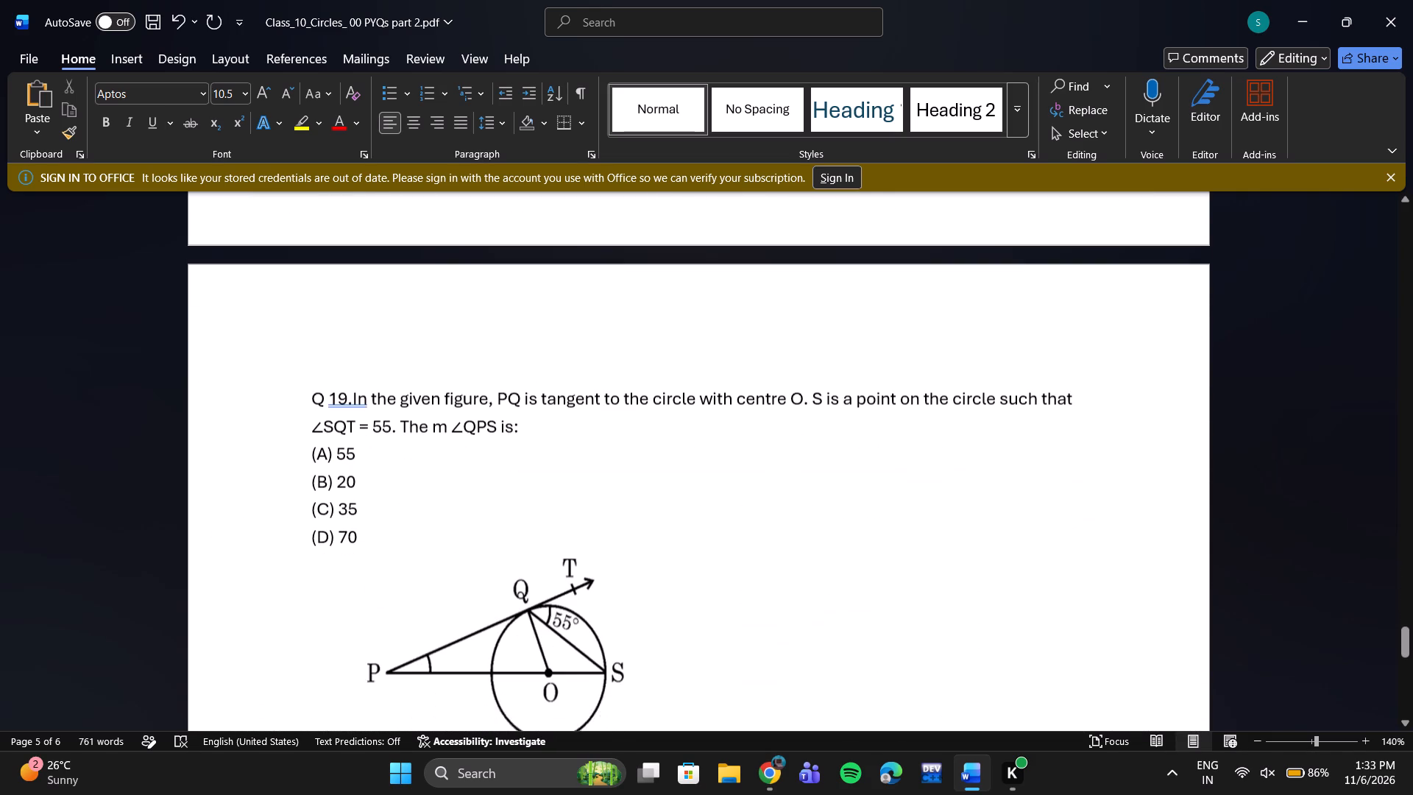
Paste the degree symbol as text only after 70, 35, 20 and 55 in options (D) to (A) of question 19.
click(358, 526)
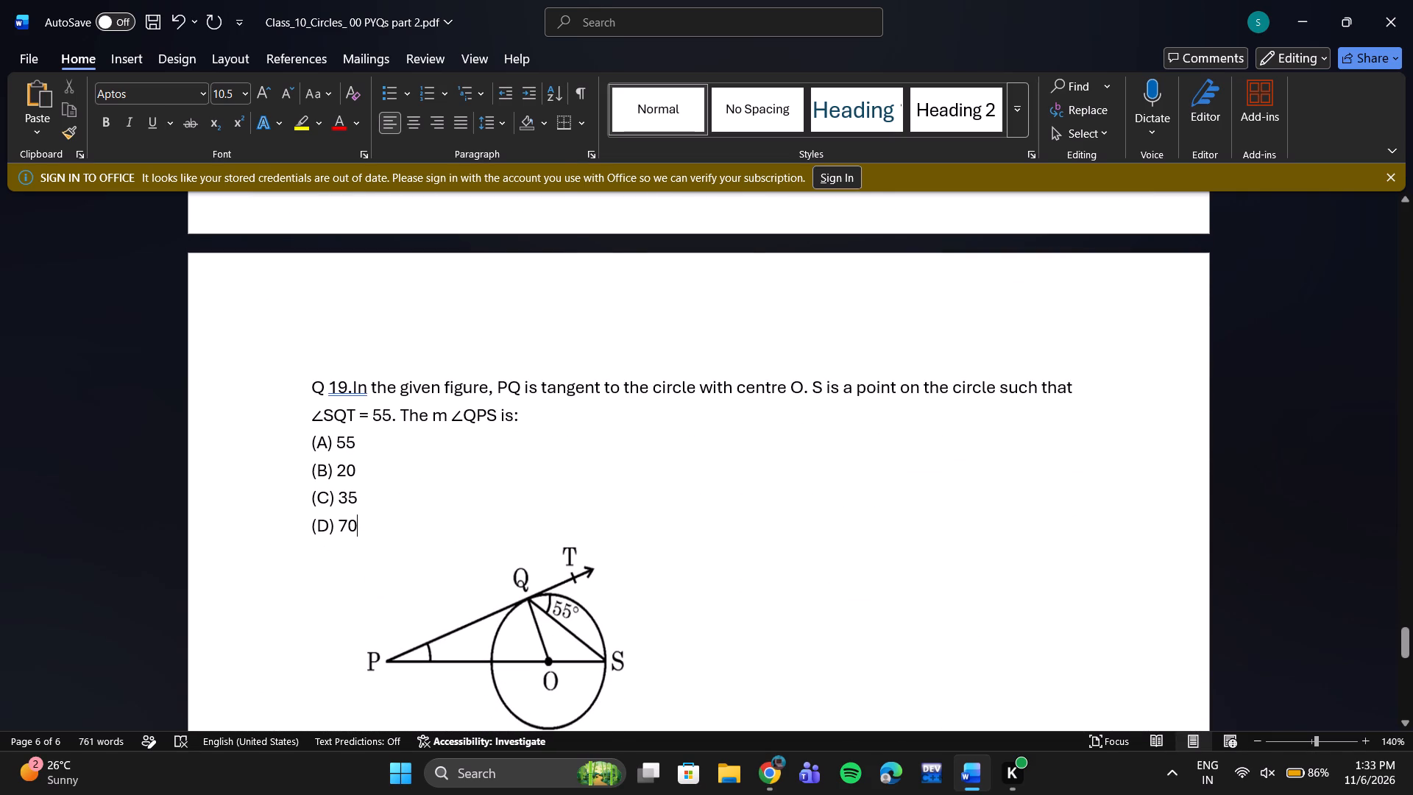
right_click(364, 526)
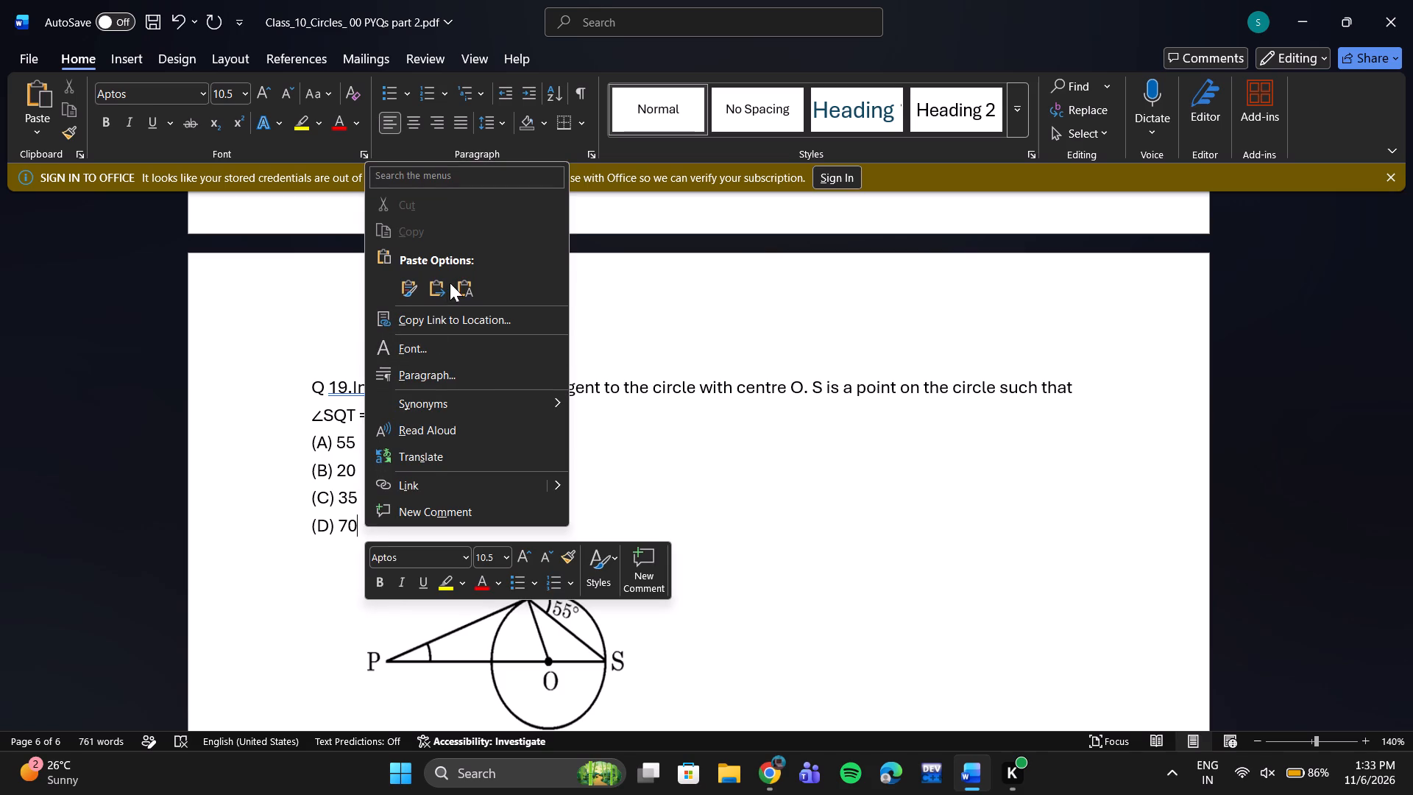
click(461, 282)
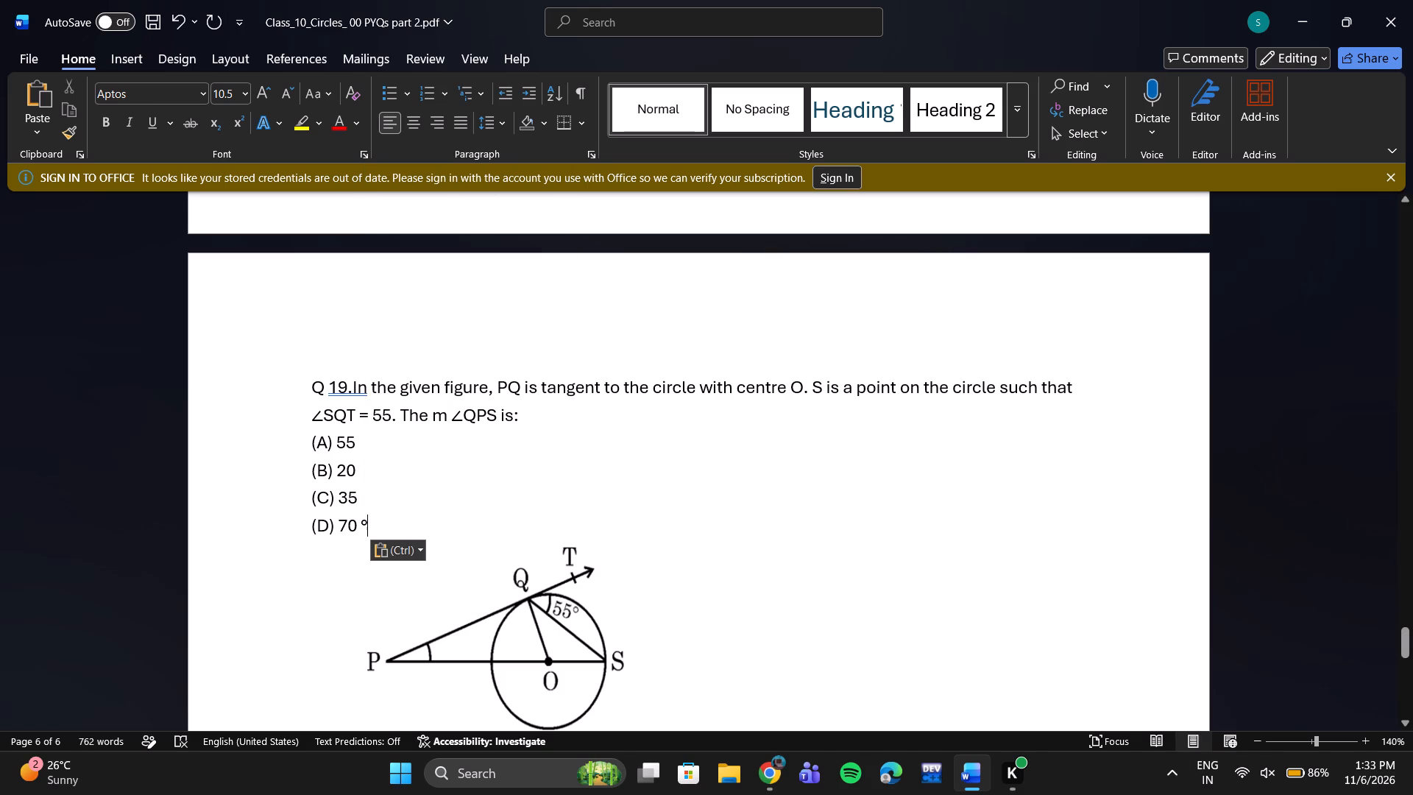
click(354, 501)
right_click(360, 498)
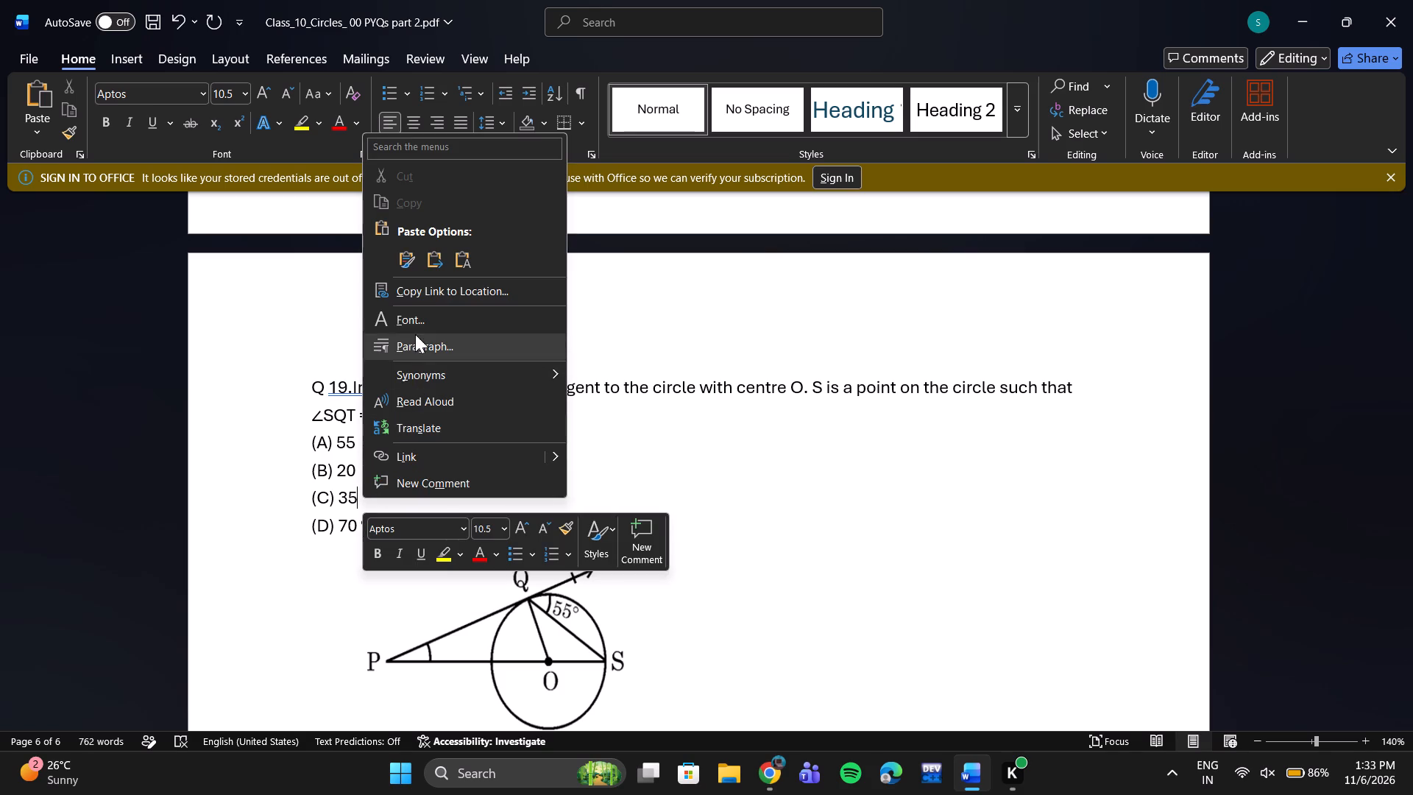
click(459, 256)
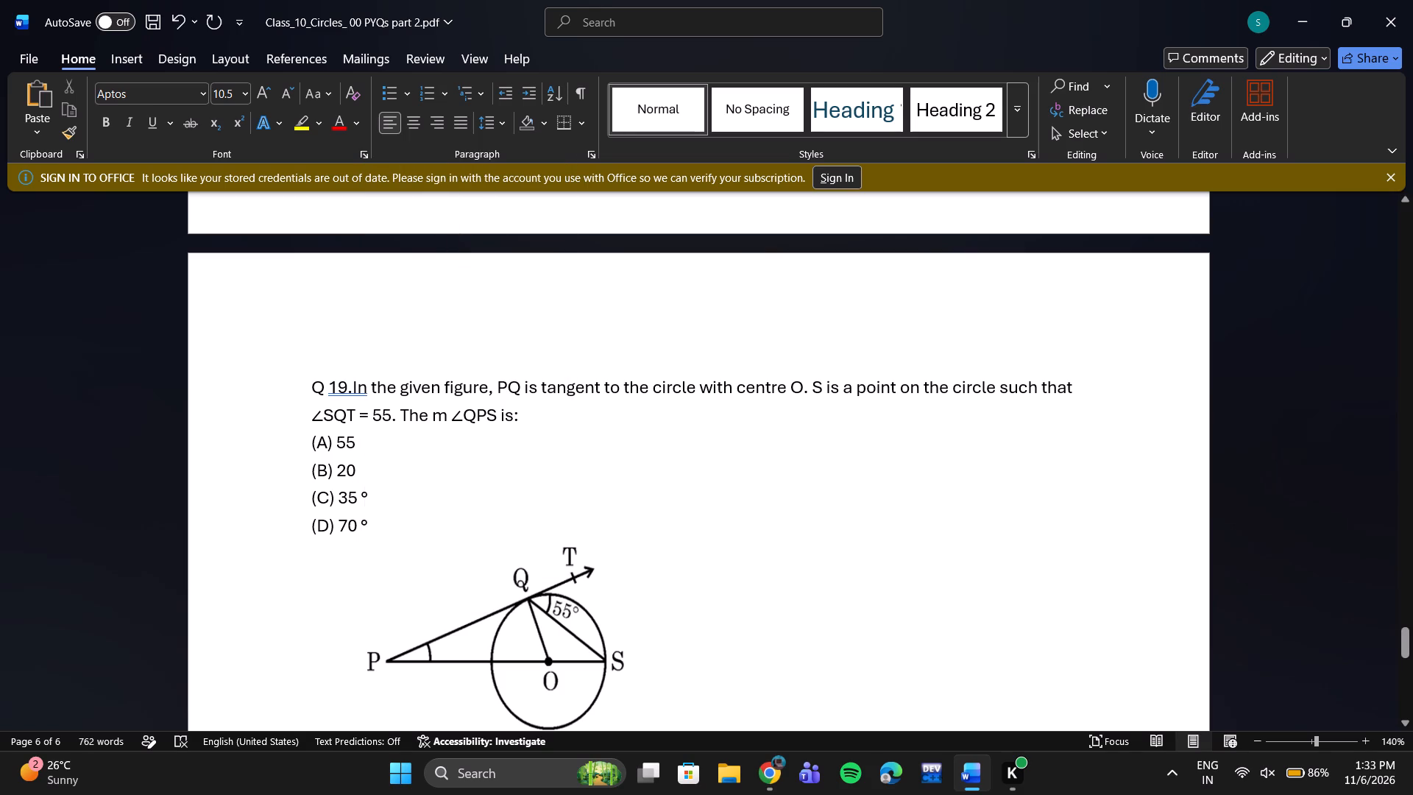
click(353, 470)
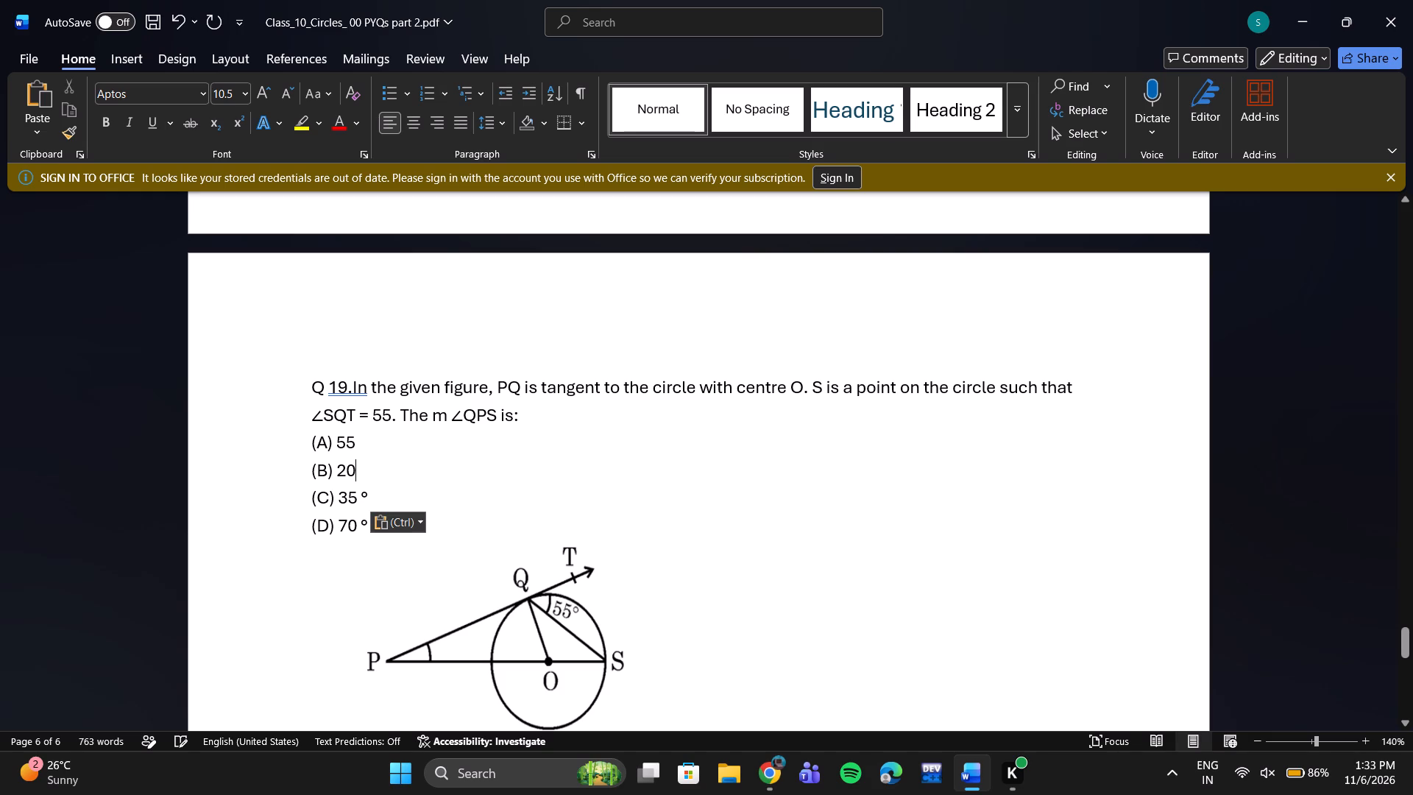
right_click(353, 470)
click(452, 244)
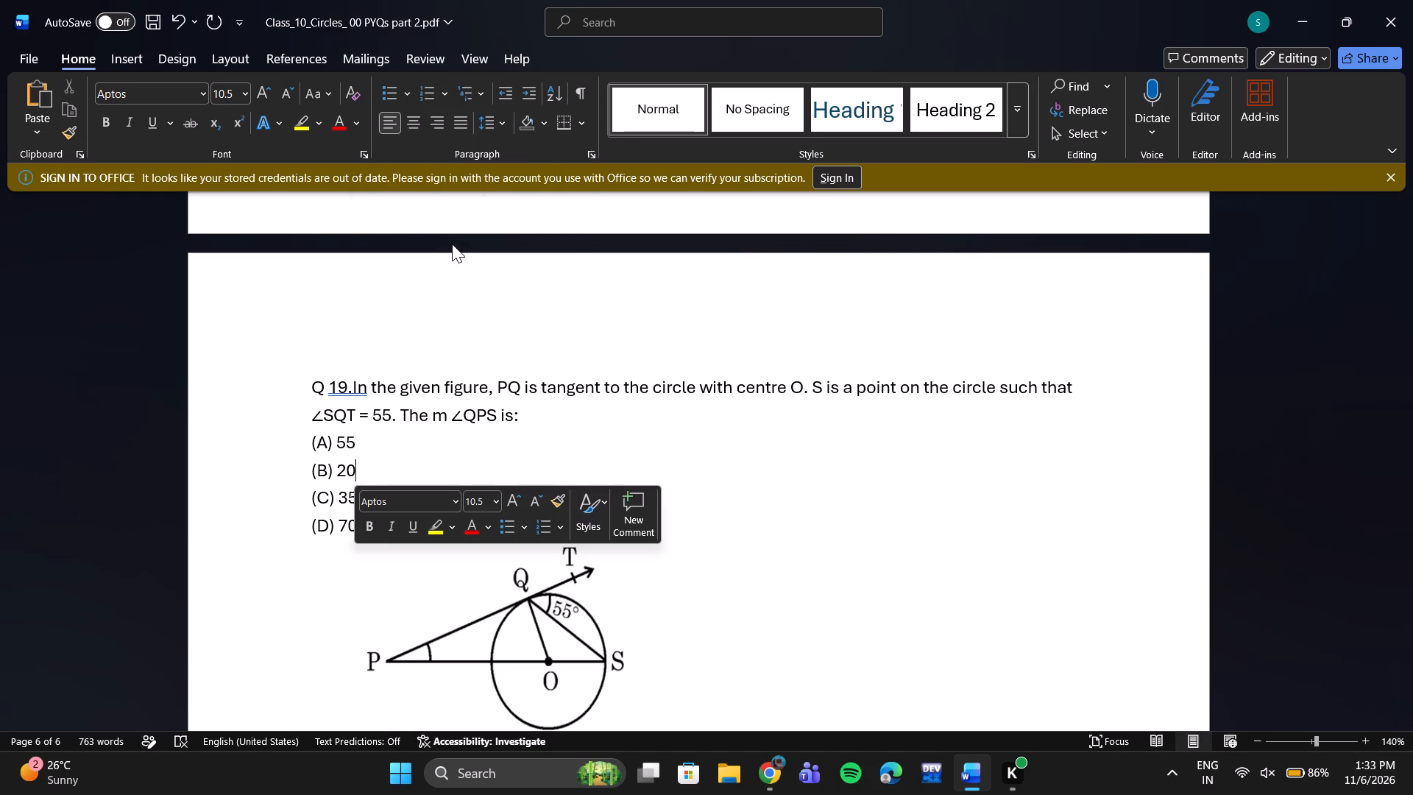
click(354, 443)
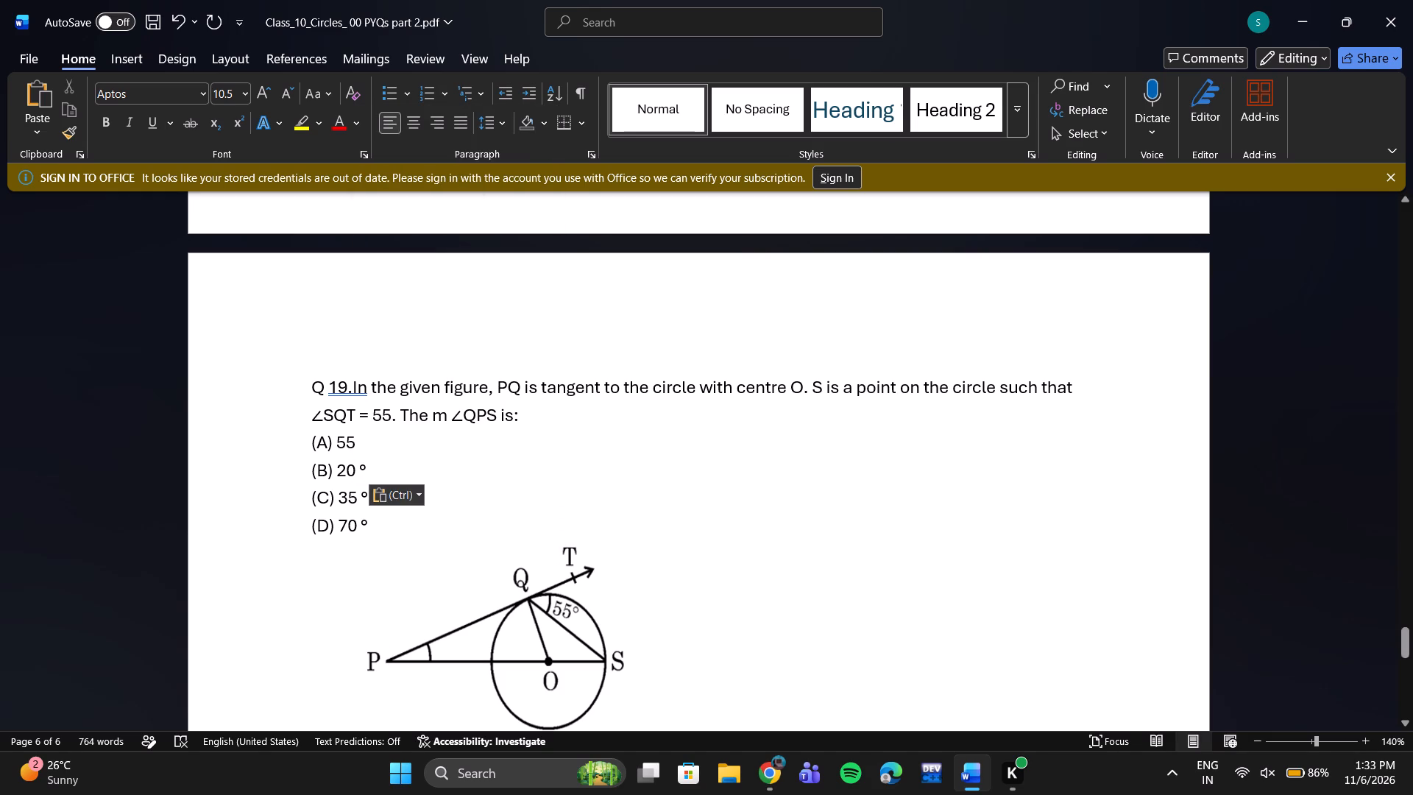
right_click(354, 443)
click(455, 210)
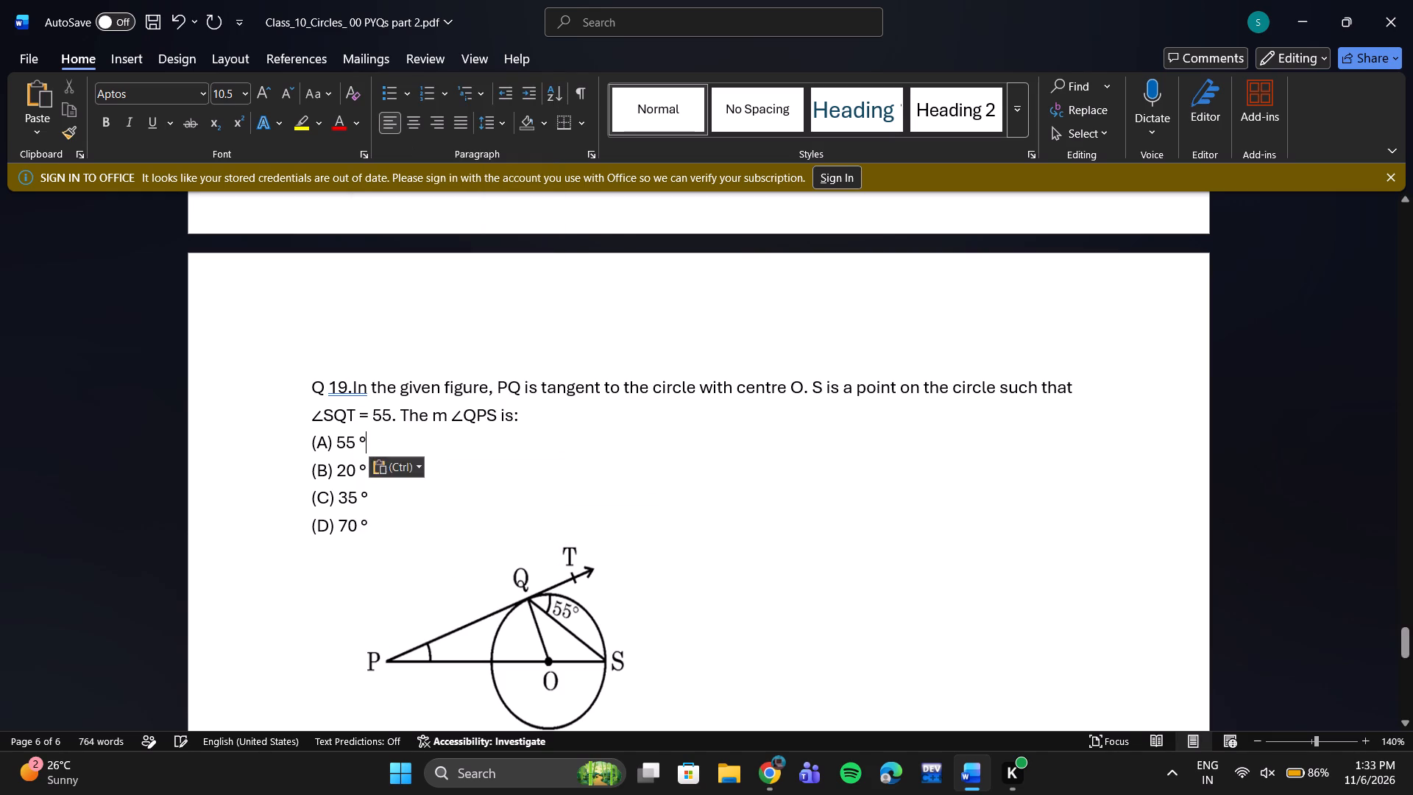
Review questions 20 and 21 through the end of the document for missing or incorrect symbols.
scroll(441, 277, down, 5)
scroll(402, 365, down, 9)
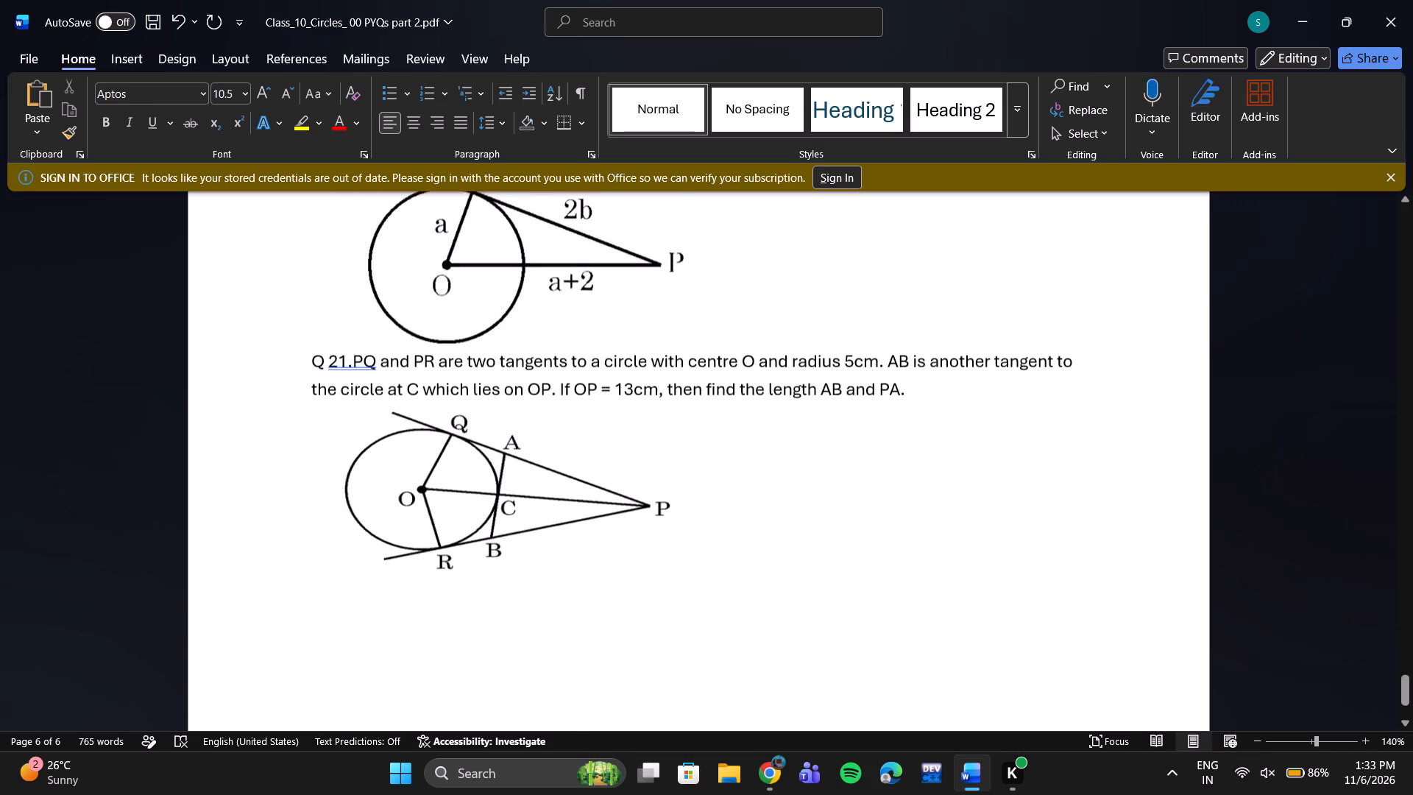
scroll(414, 375, down, 1)
scroll(414, 375, up, 13)
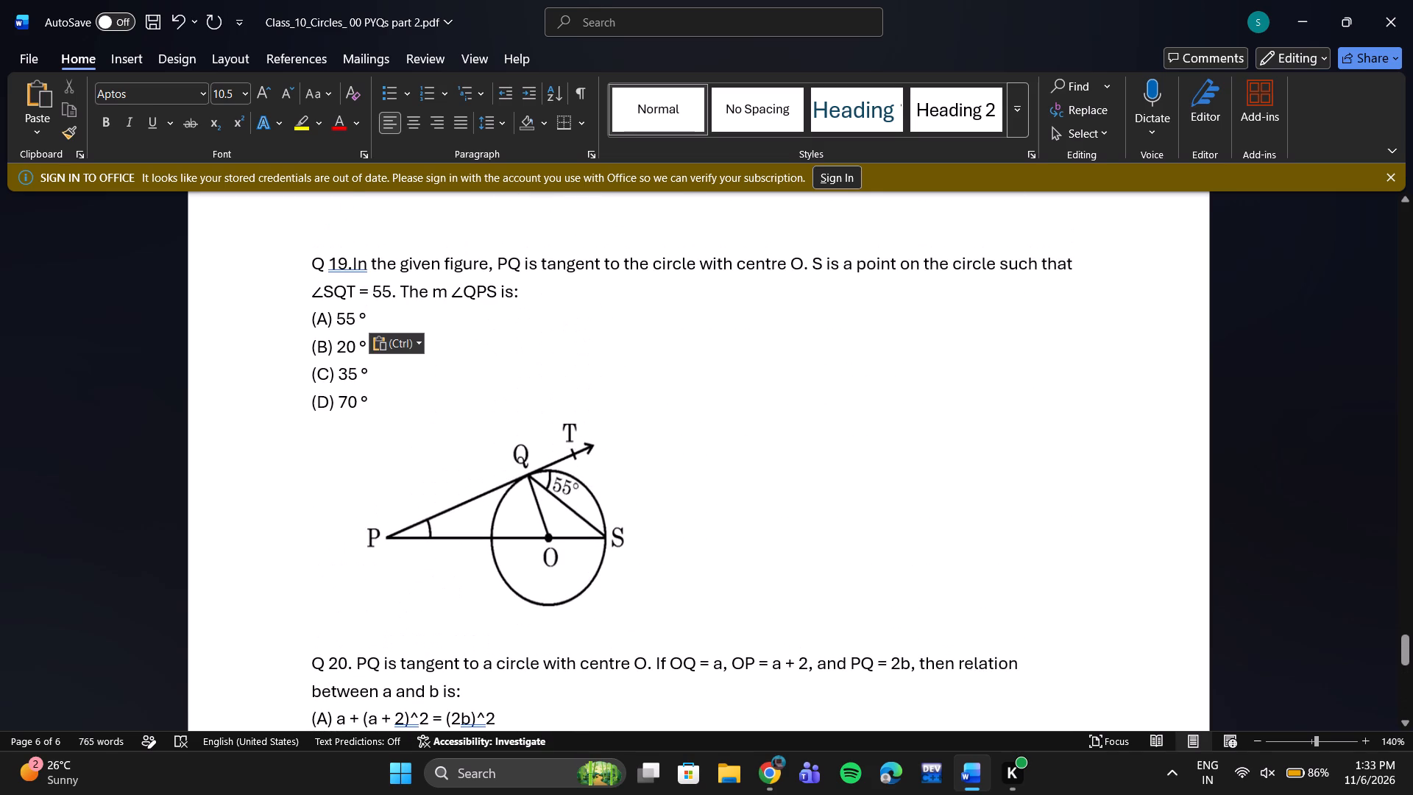
Remove the extra space before the degree symbol in options (A), (B), (C) and (D) of question 19.
click(358, 319)
key(BackSpace)
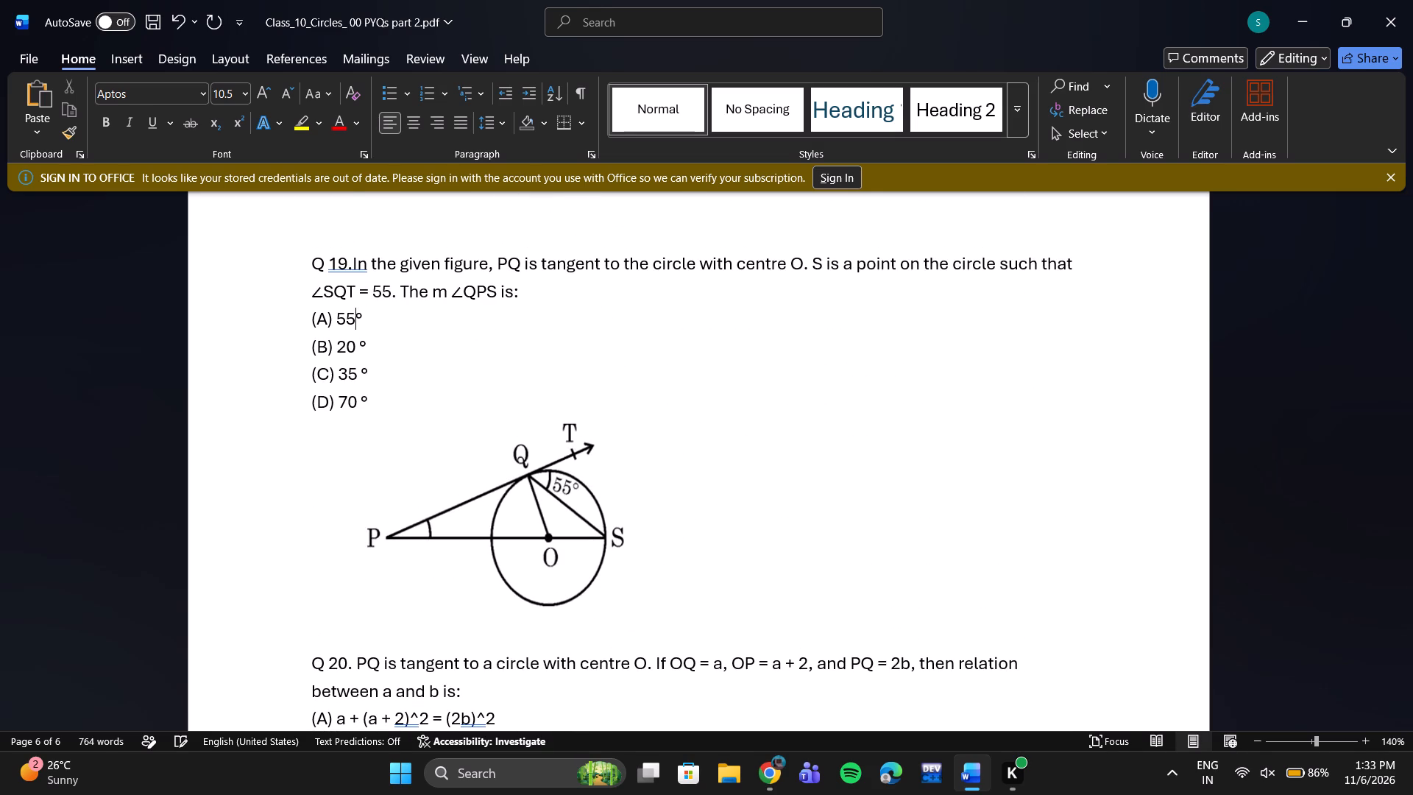
key(Down)
key(Right)
key(BackSpace)
key(Down)
key(Right)
key(BackSpace)
key(Down)
key(Right)
key(BackSpace)
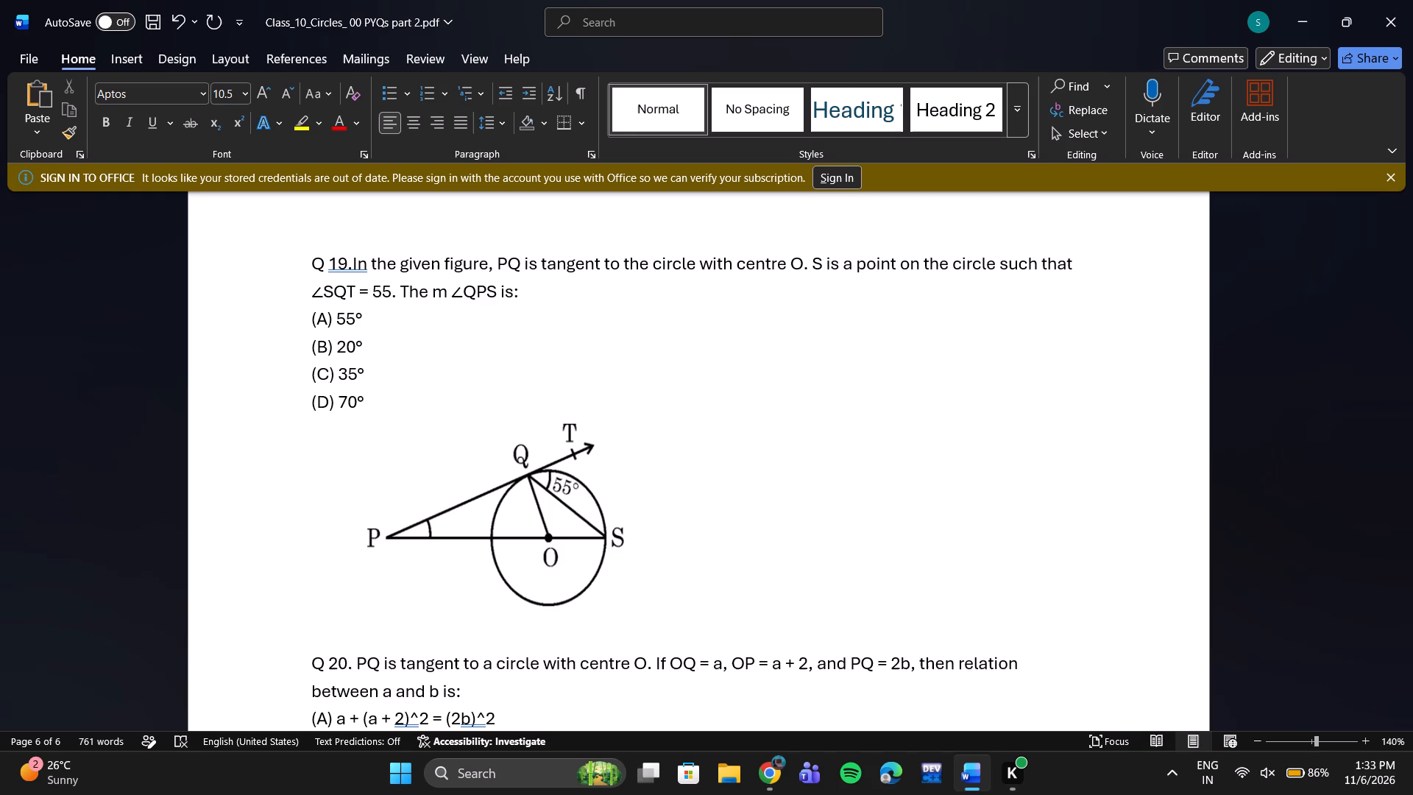
Insert a space between "19." and "In" at the start of question 19.
click(353, 269)
key(space)
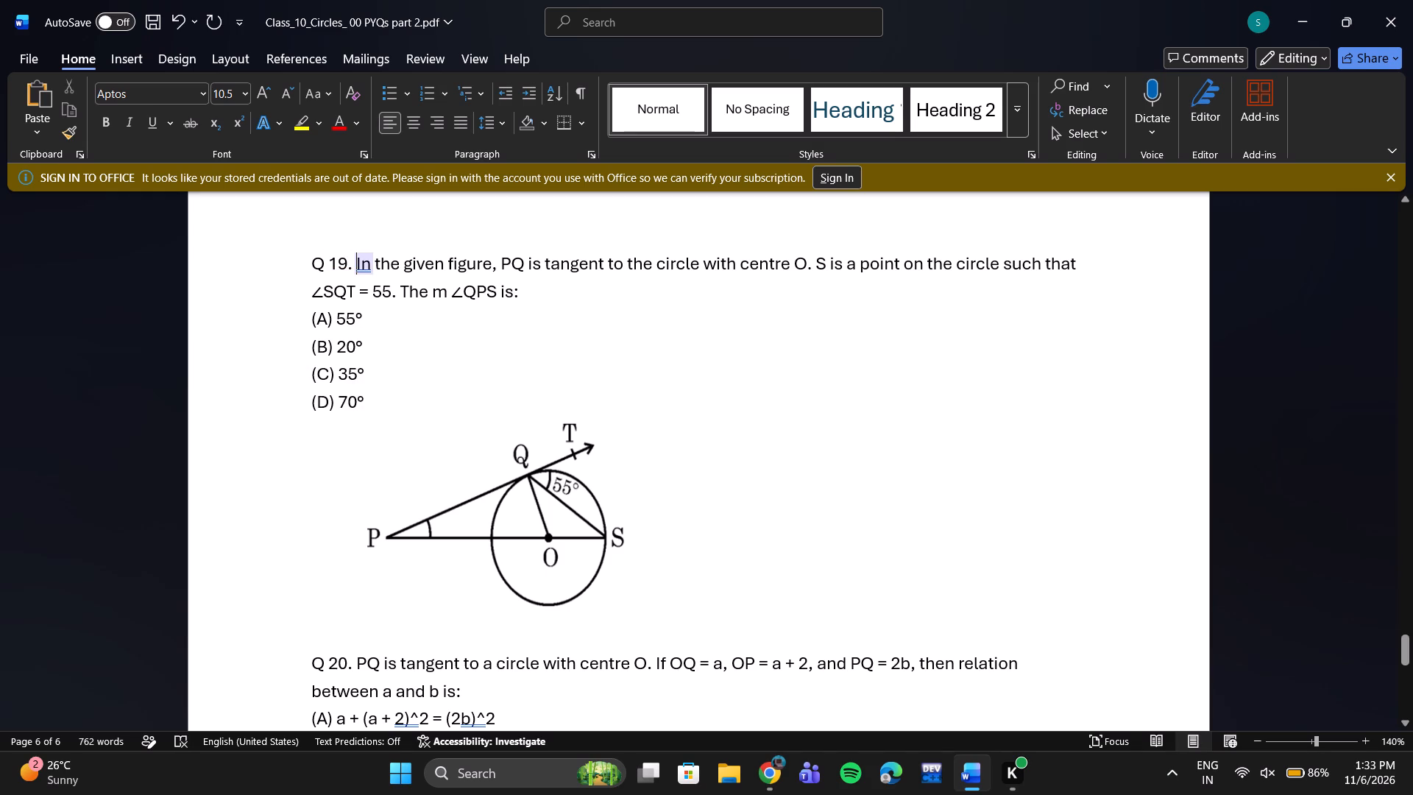
click(359, 266)
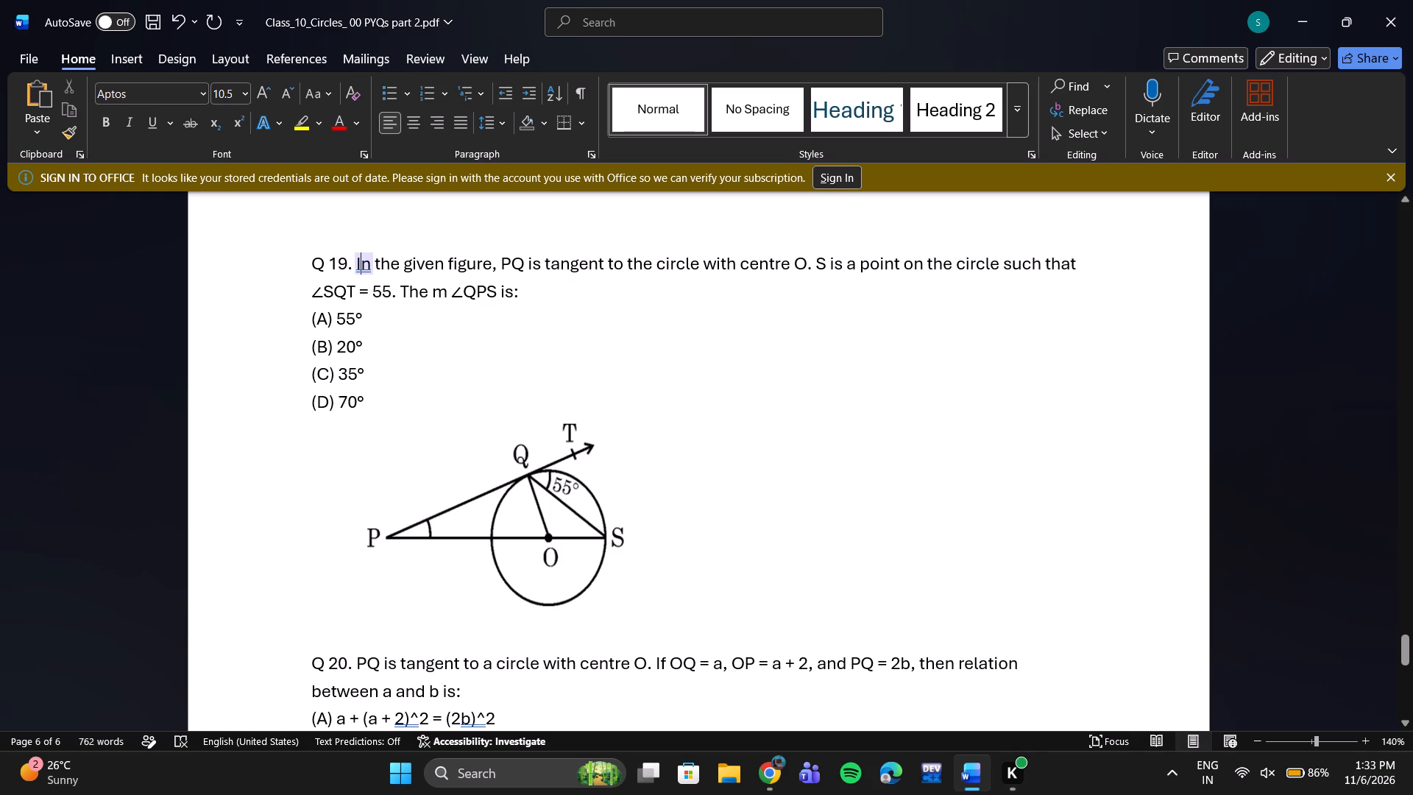
right_click(359, 266)
double_click(359, 266)
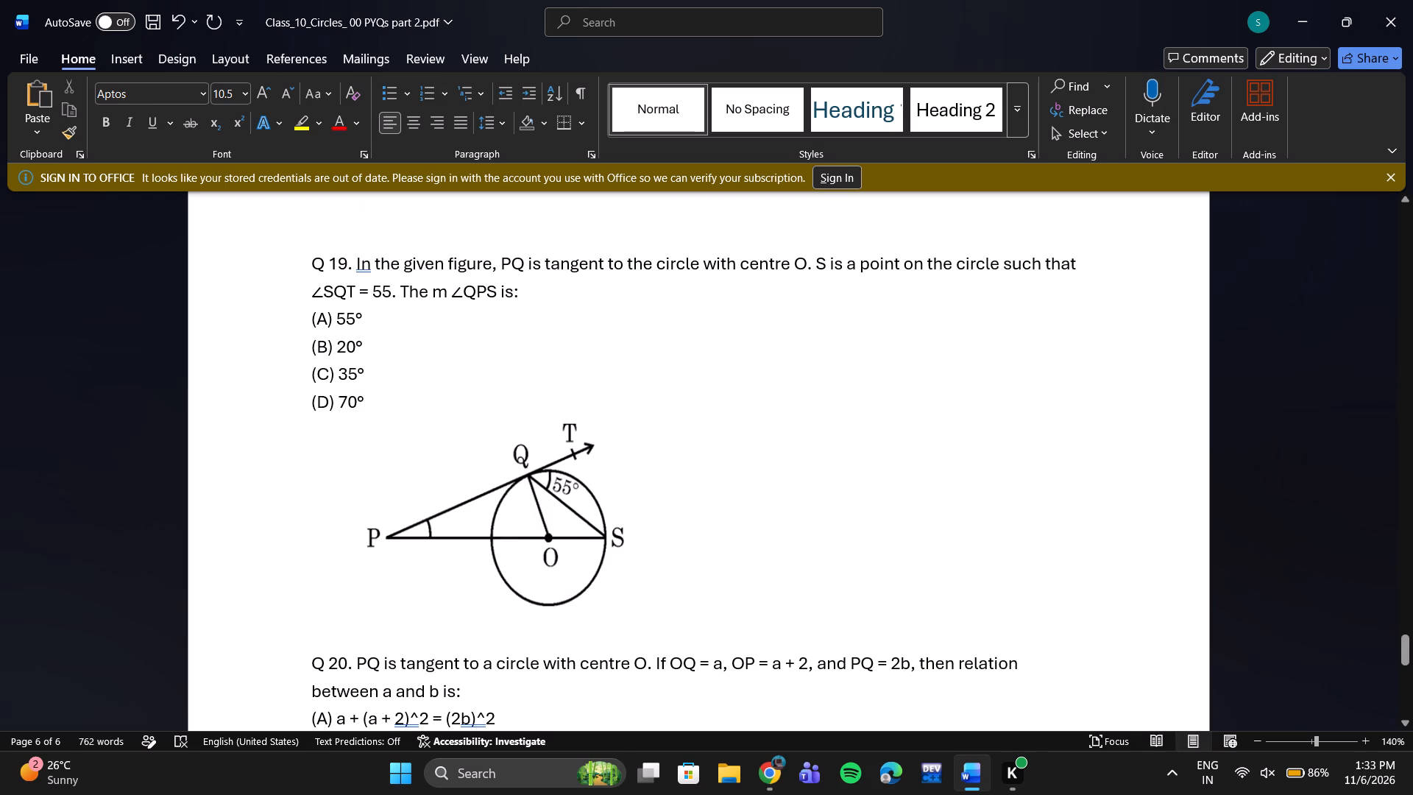
click(363, 266)
right_click(363, 266)
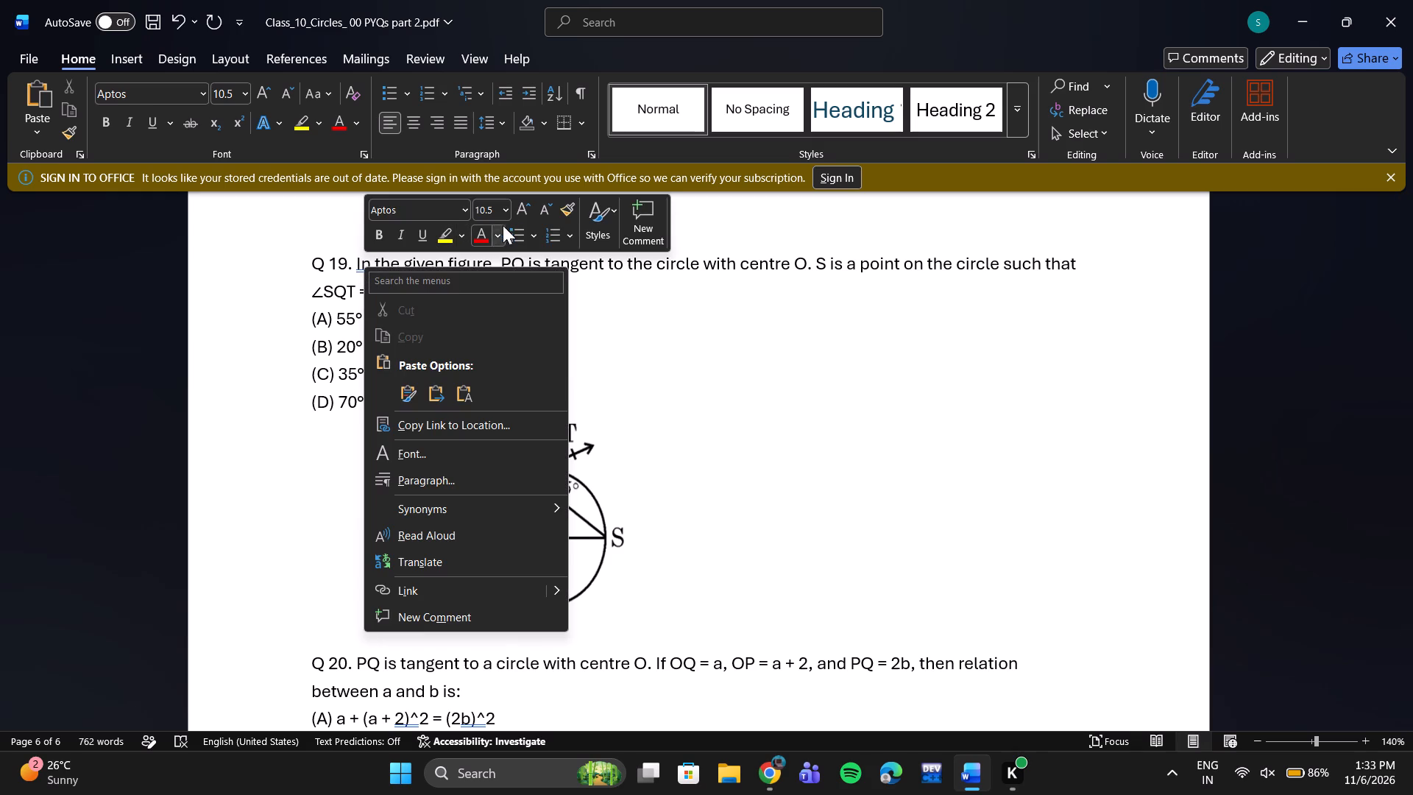
click(633, 375)
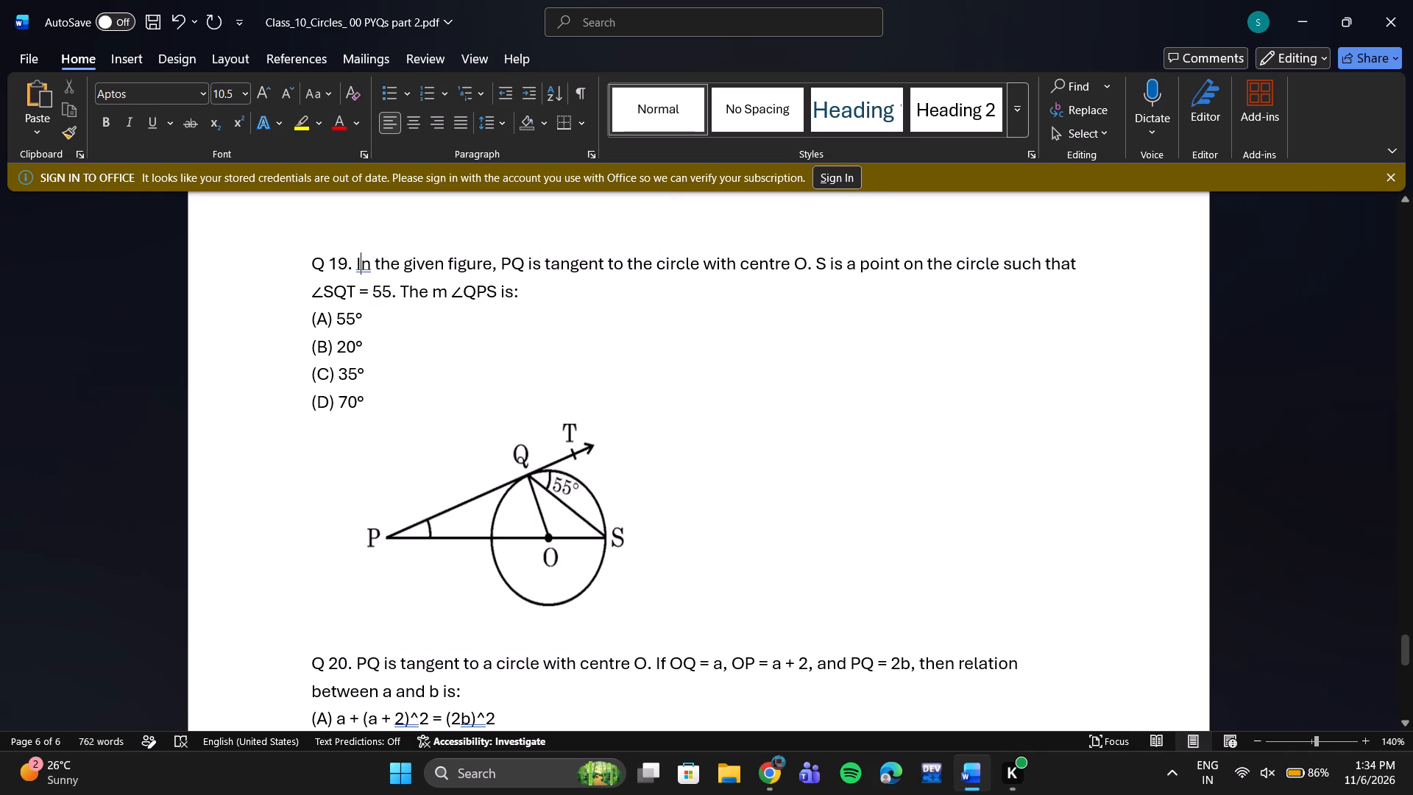
Set the font size to 12 for everything from question 19 through the end of the document.
scroll(539, 315, down, 1)
scroll(539, 311, up, 9)
scroll(488, 317, down, 8)
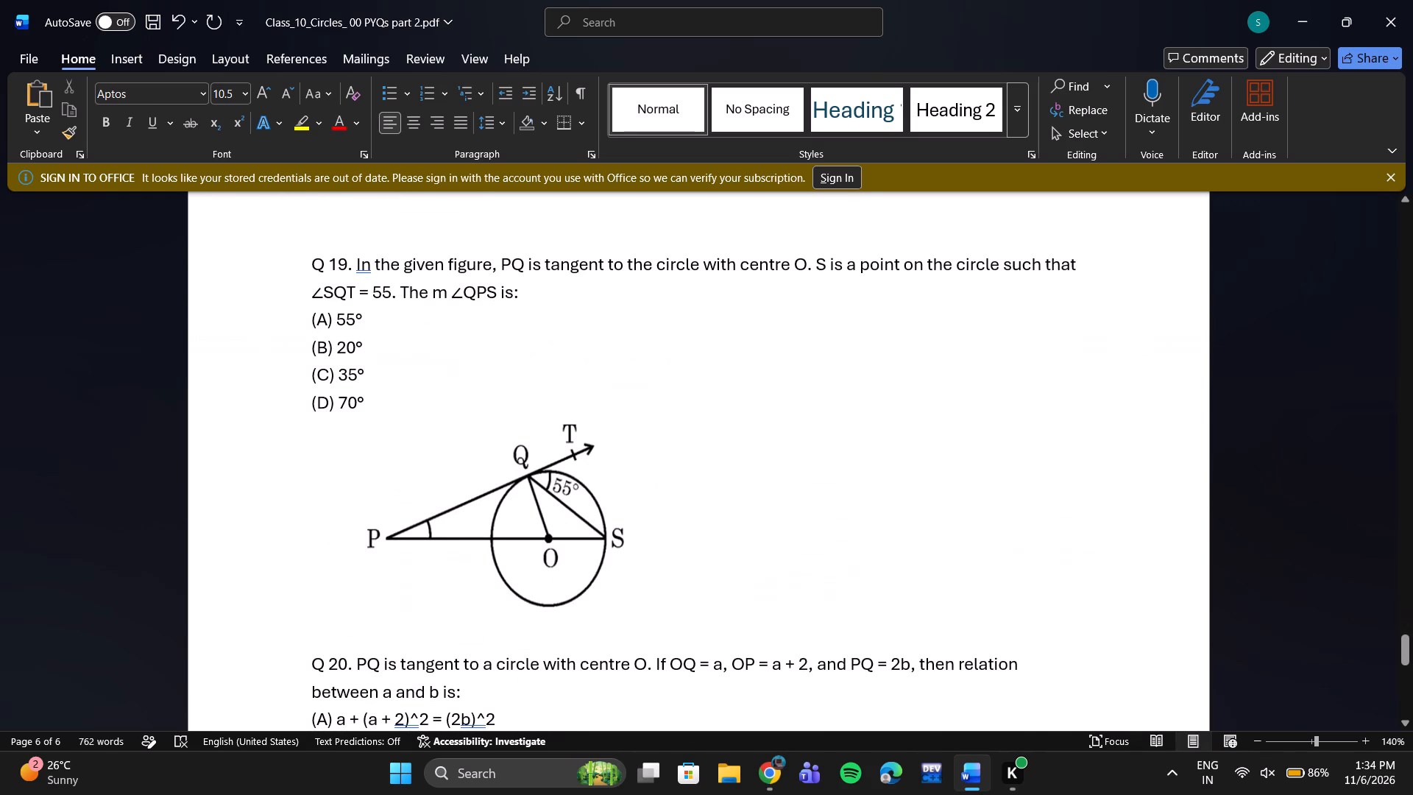
double_click(321, 253)
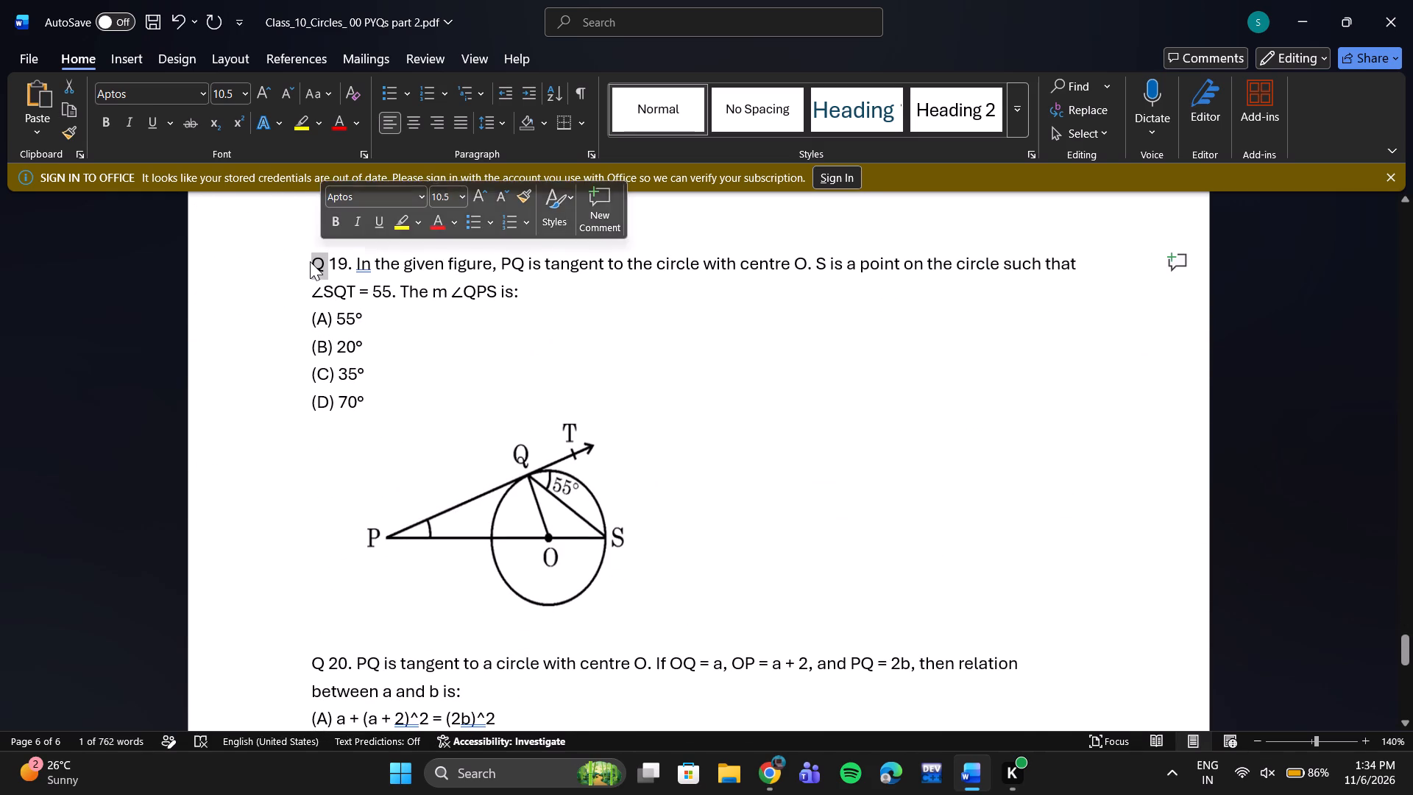
click(310, 261)
drag(310, 261, 590, 696)
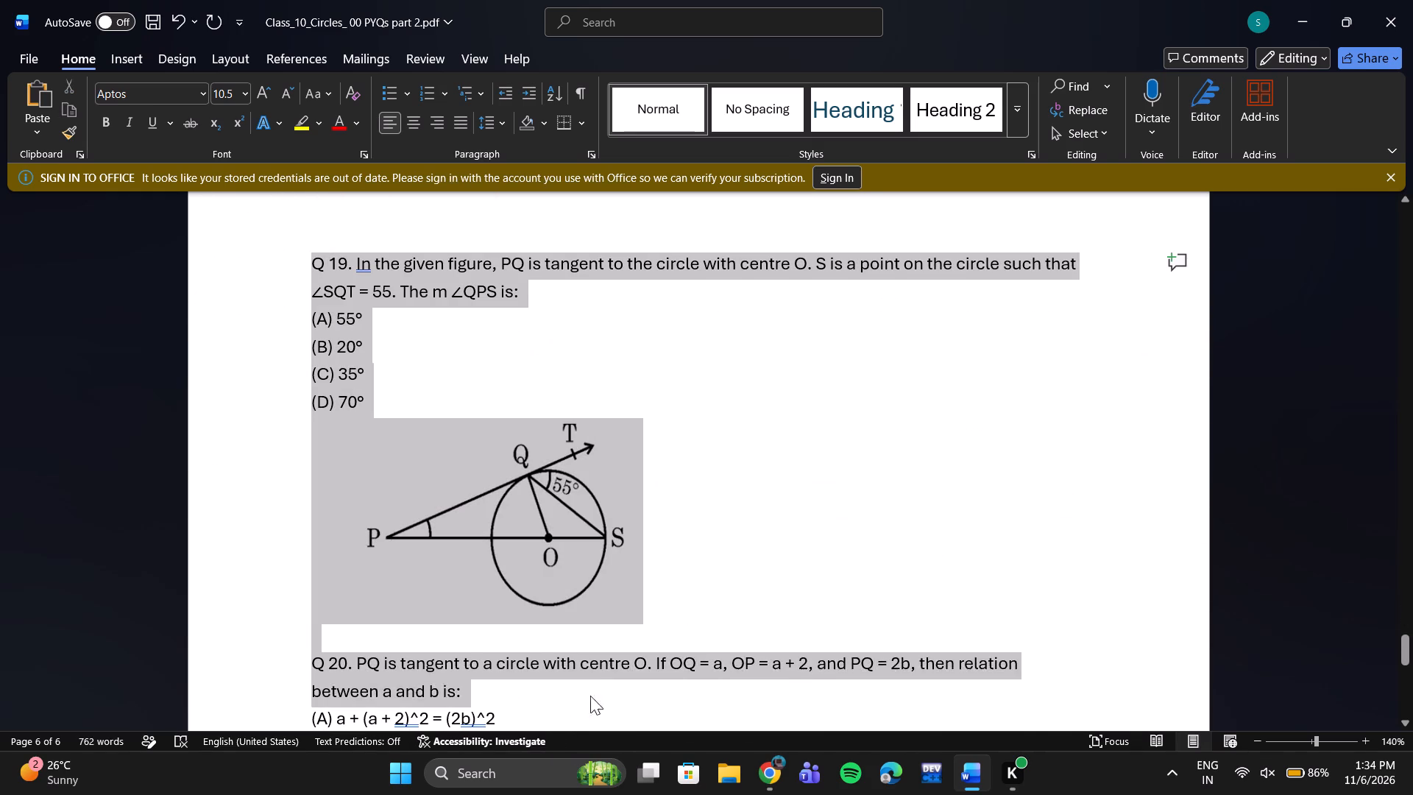
drag(590, 696, 604, 742)
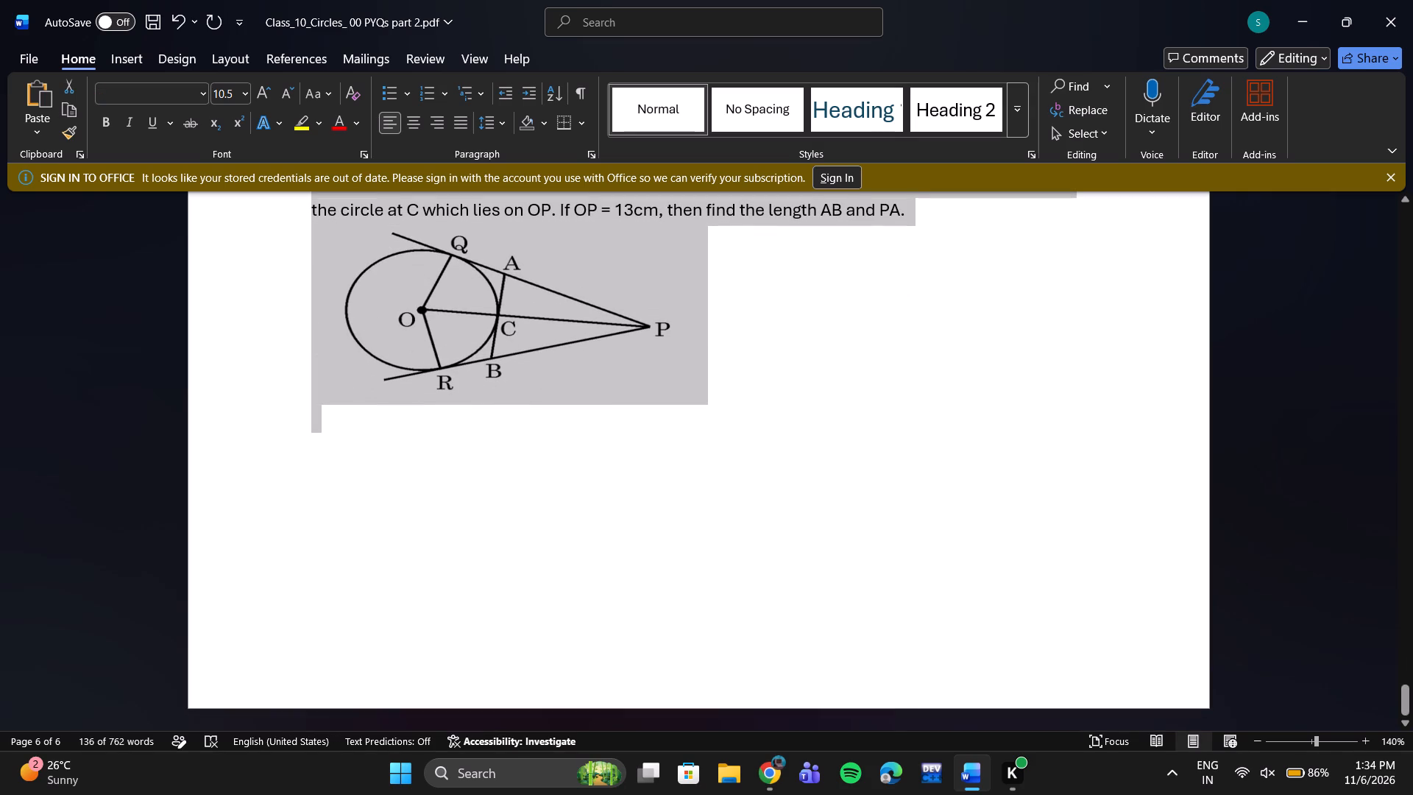
click(243, 96)
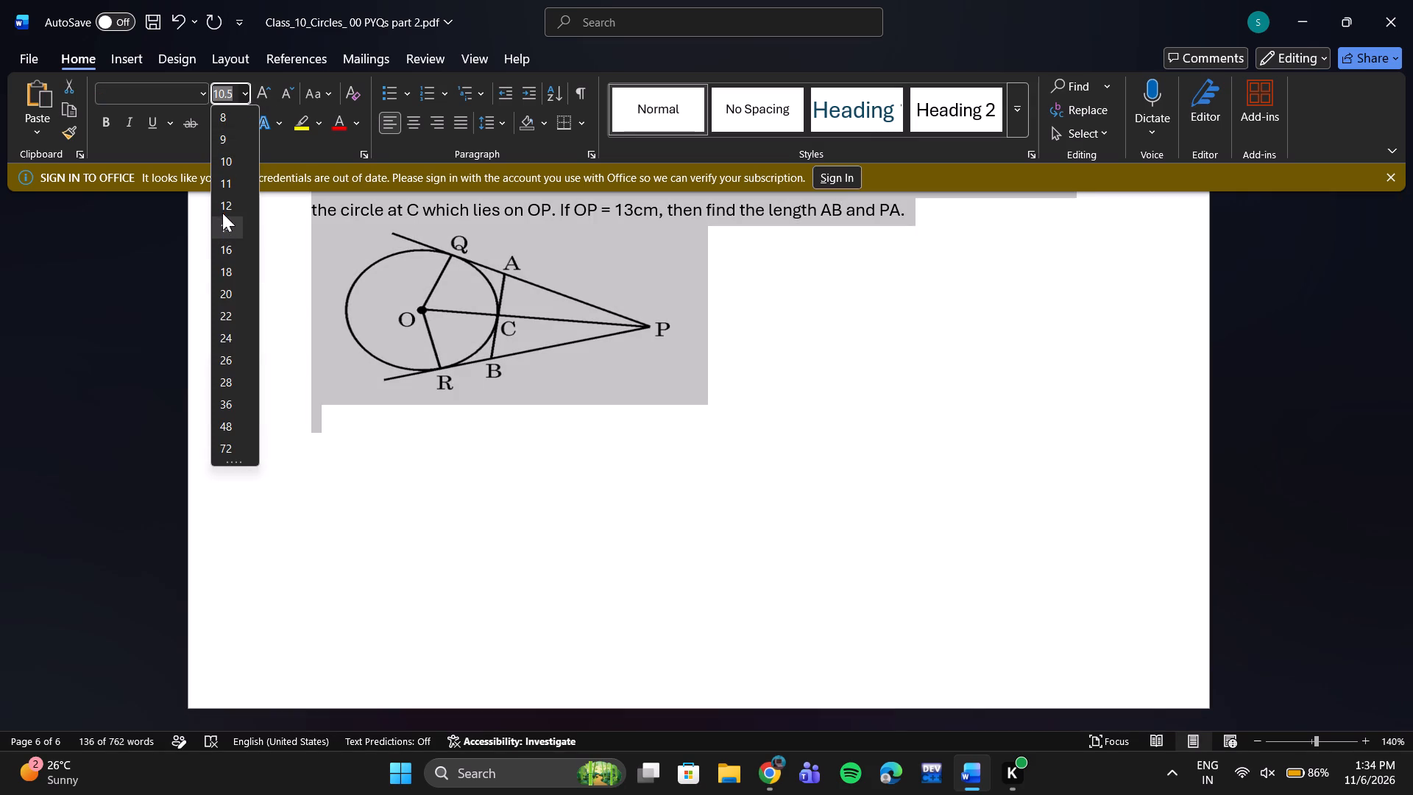
click(223, 211)
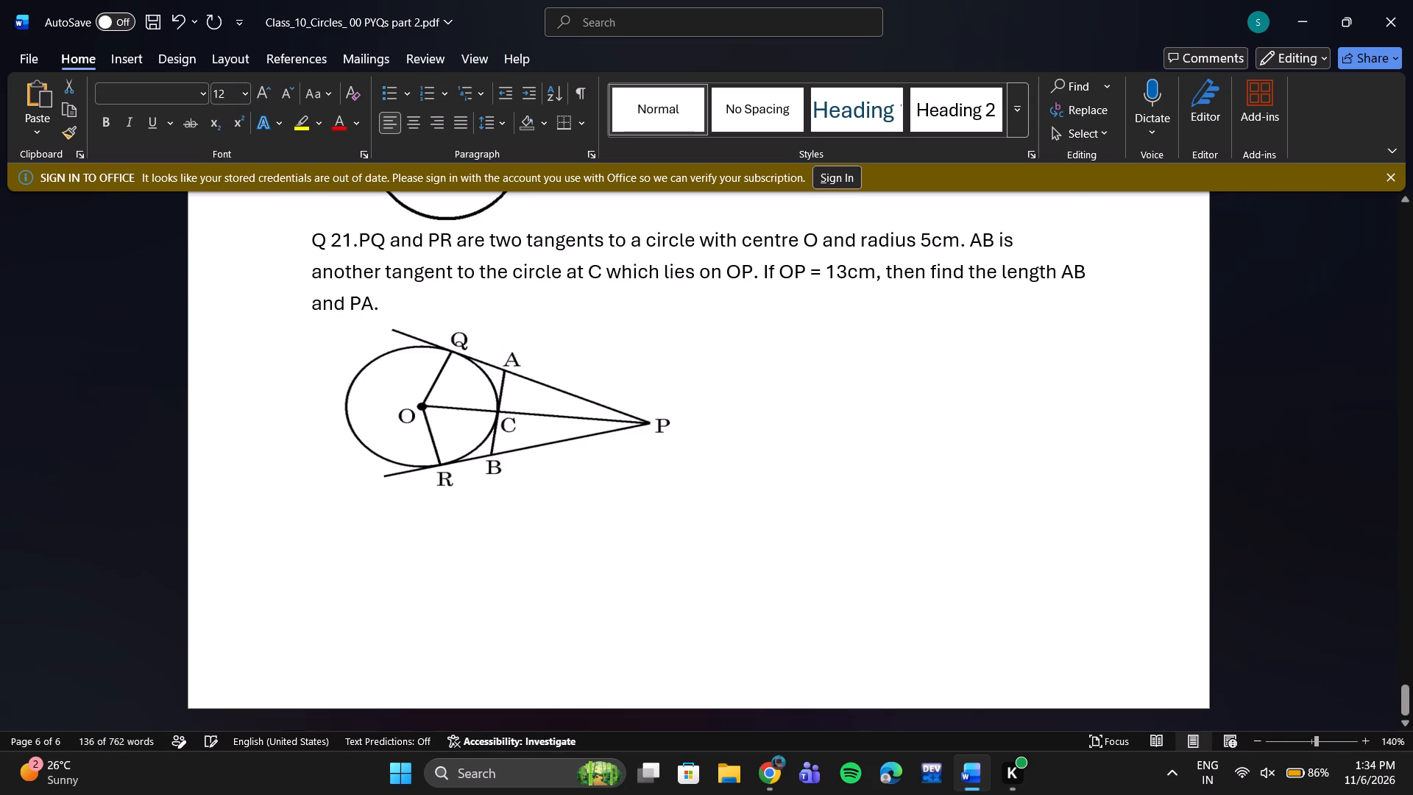
Review the resized text and figures of questions 19 to 21 for layout and remaining spacing errors.
scroll(227, 270, up, 6)
scroll(333, 346, up, 14)
scroll(341, 348, down, 2)
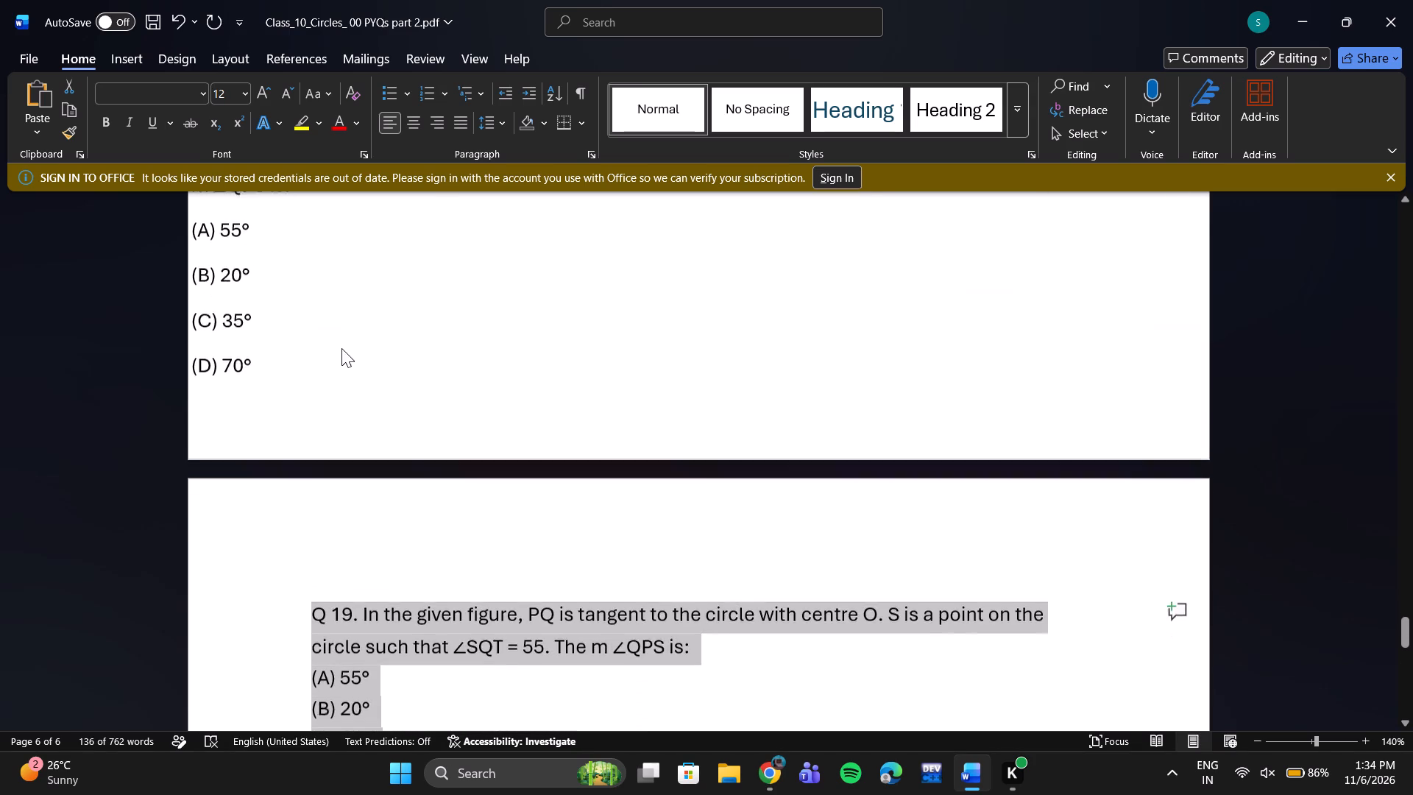
scroll(341, 348, down, 2)
click(347, 537)
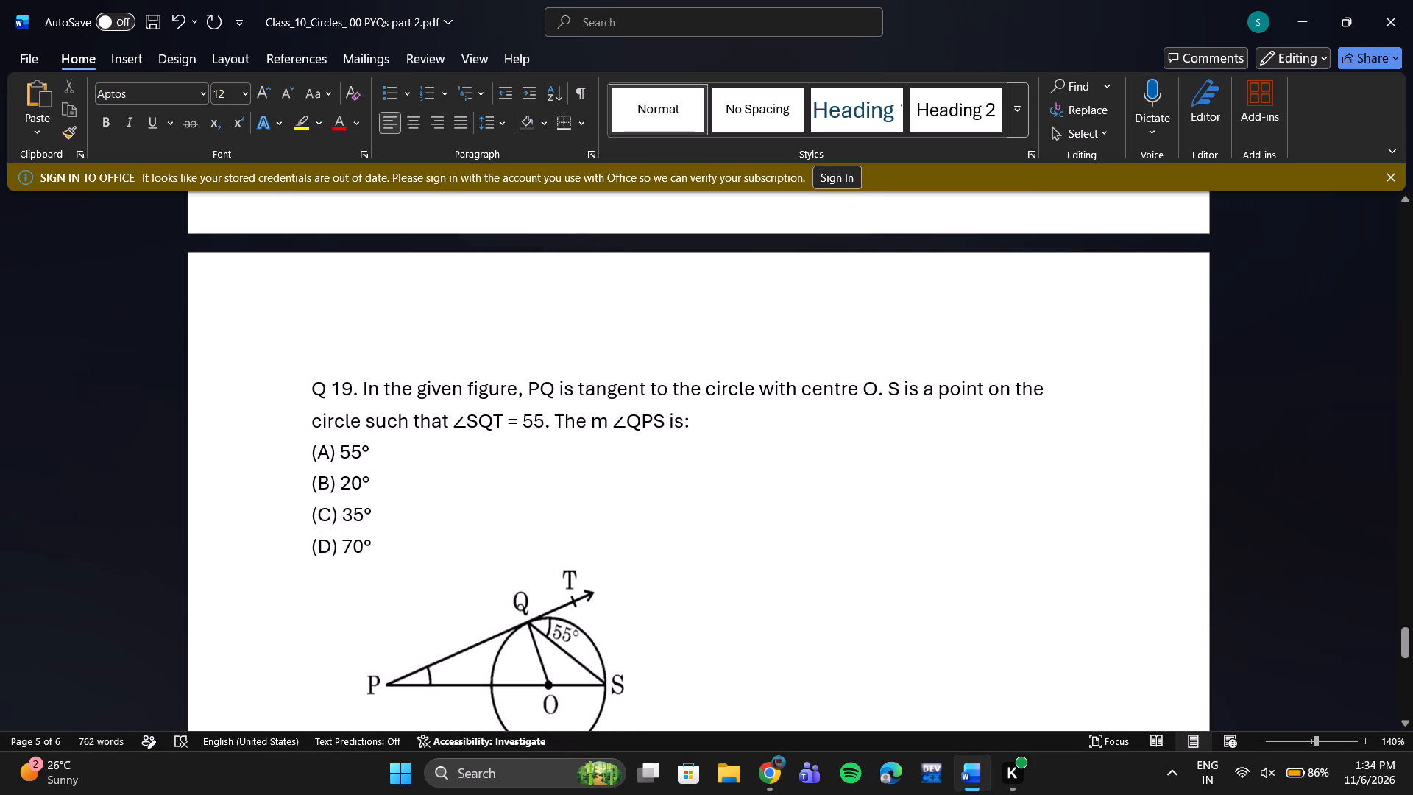
click(372, 547)
scroll(372, 547, down, 1)
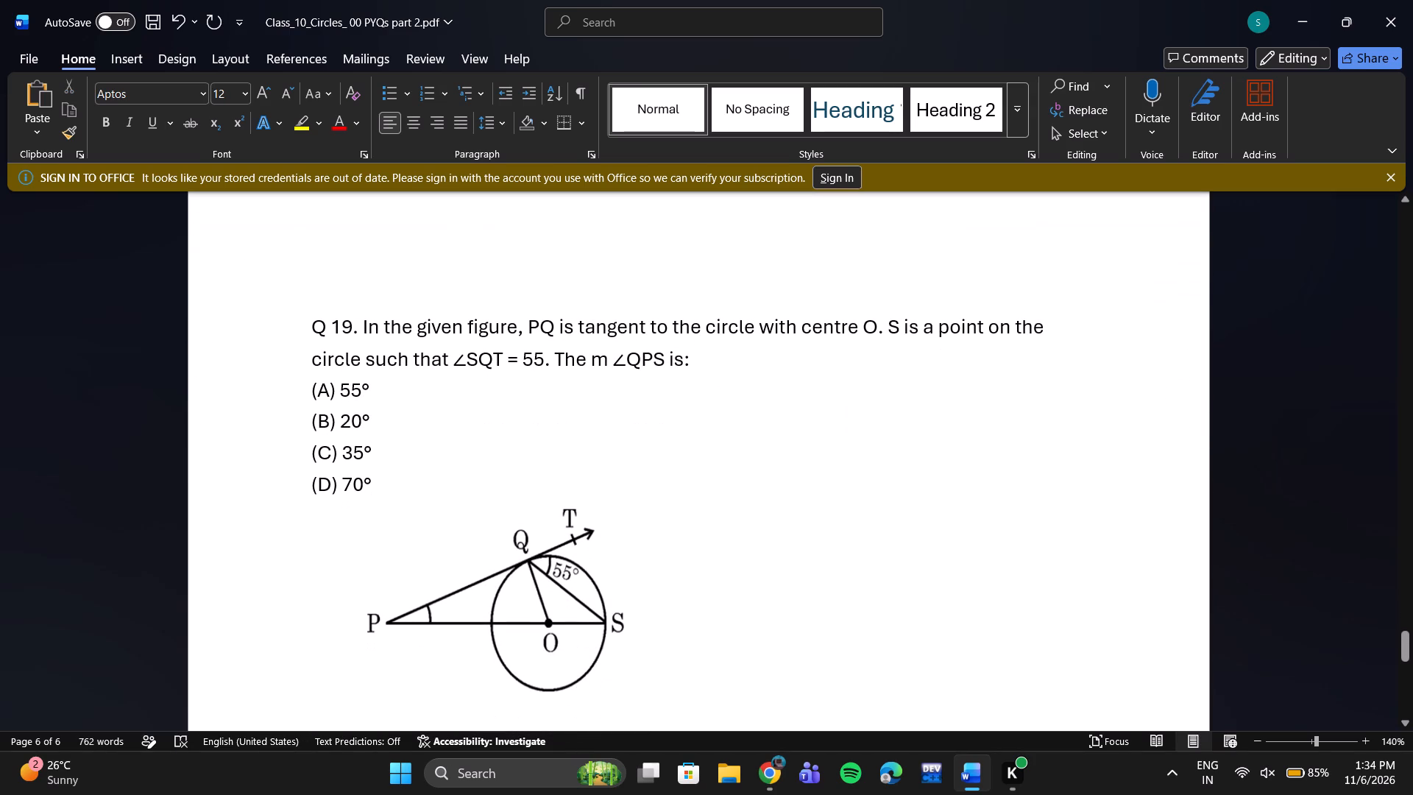
scroll(441, 543, down, 4)
scroll(439, 543, up, 2)
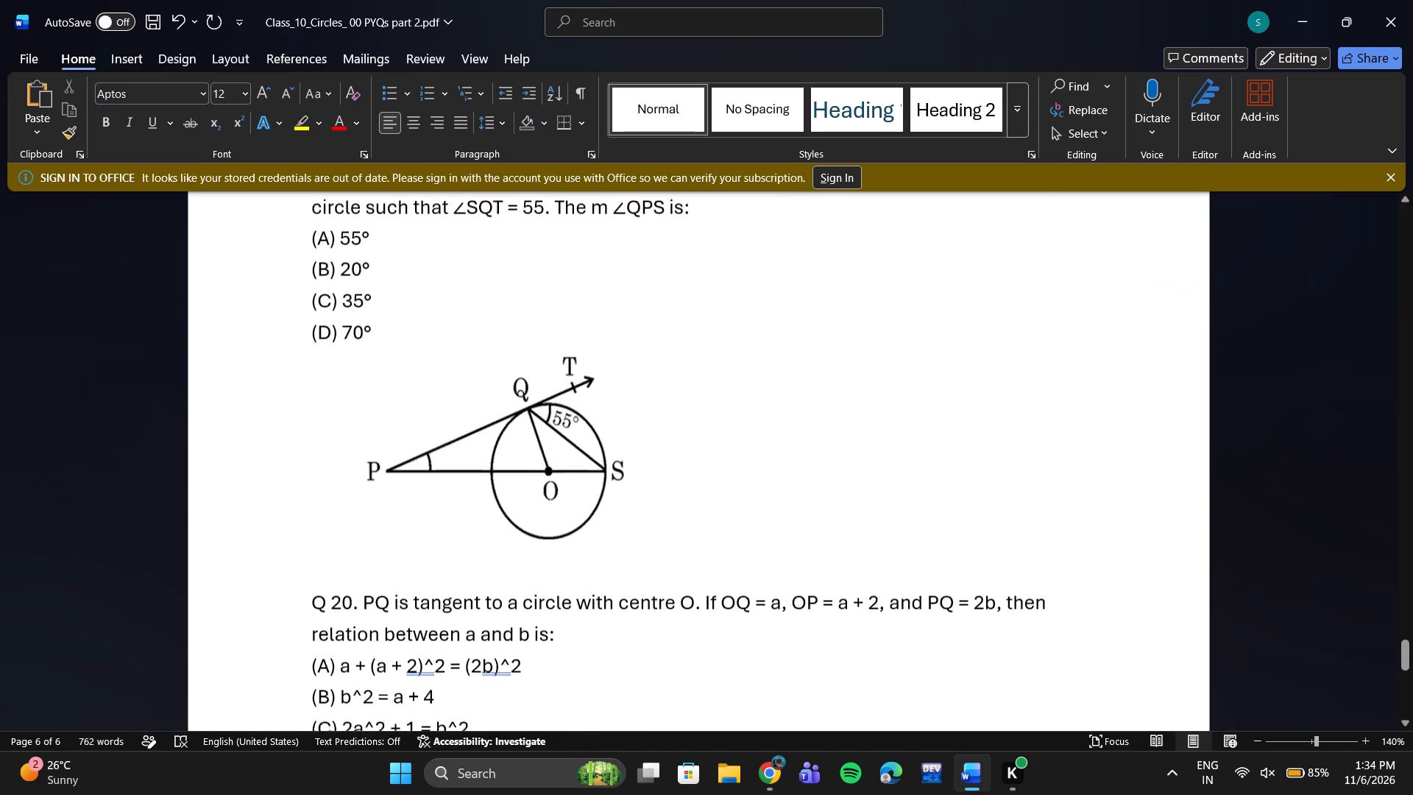
scroll(439, 543, up, 2)
scroll(439, 543, down, 2)
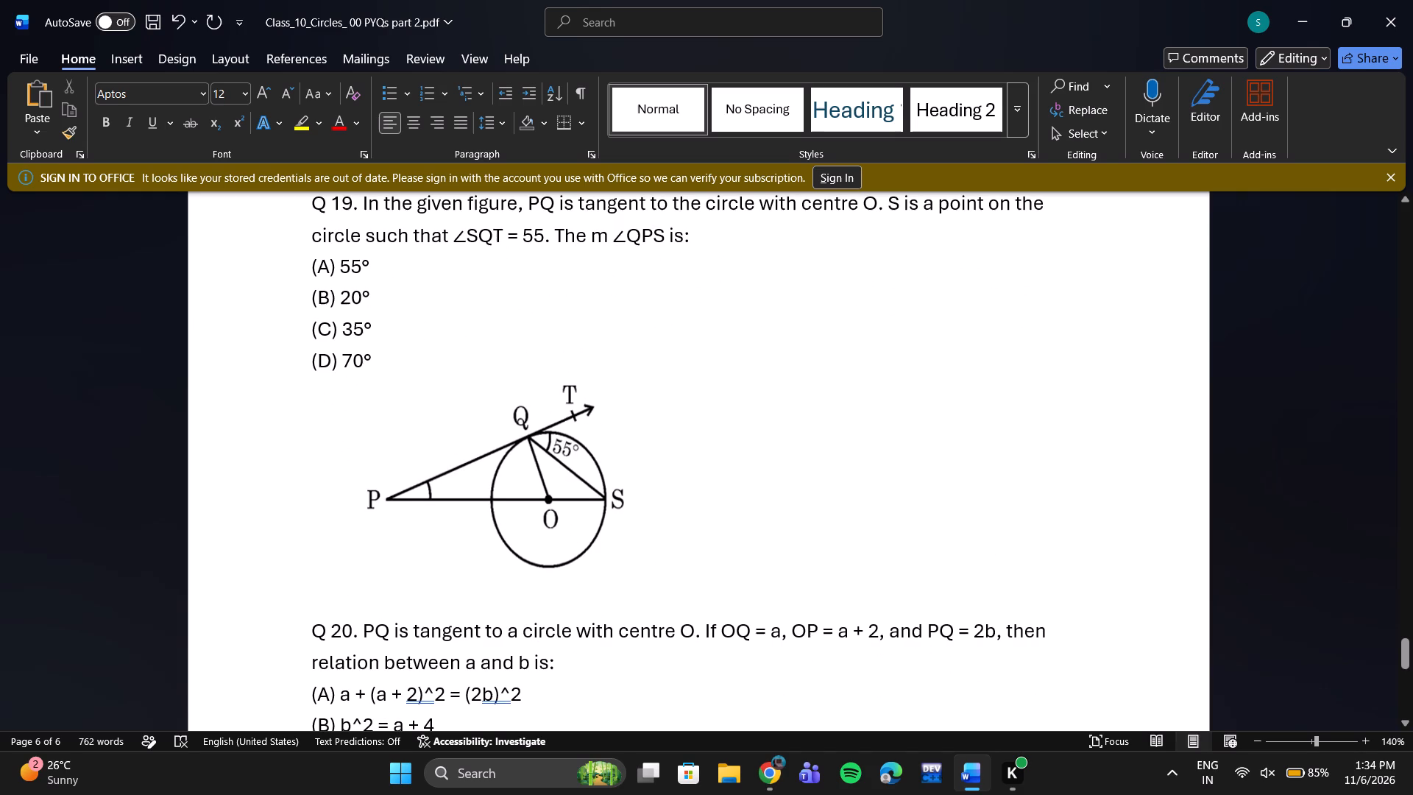
scroll(439, 543, down, 8)
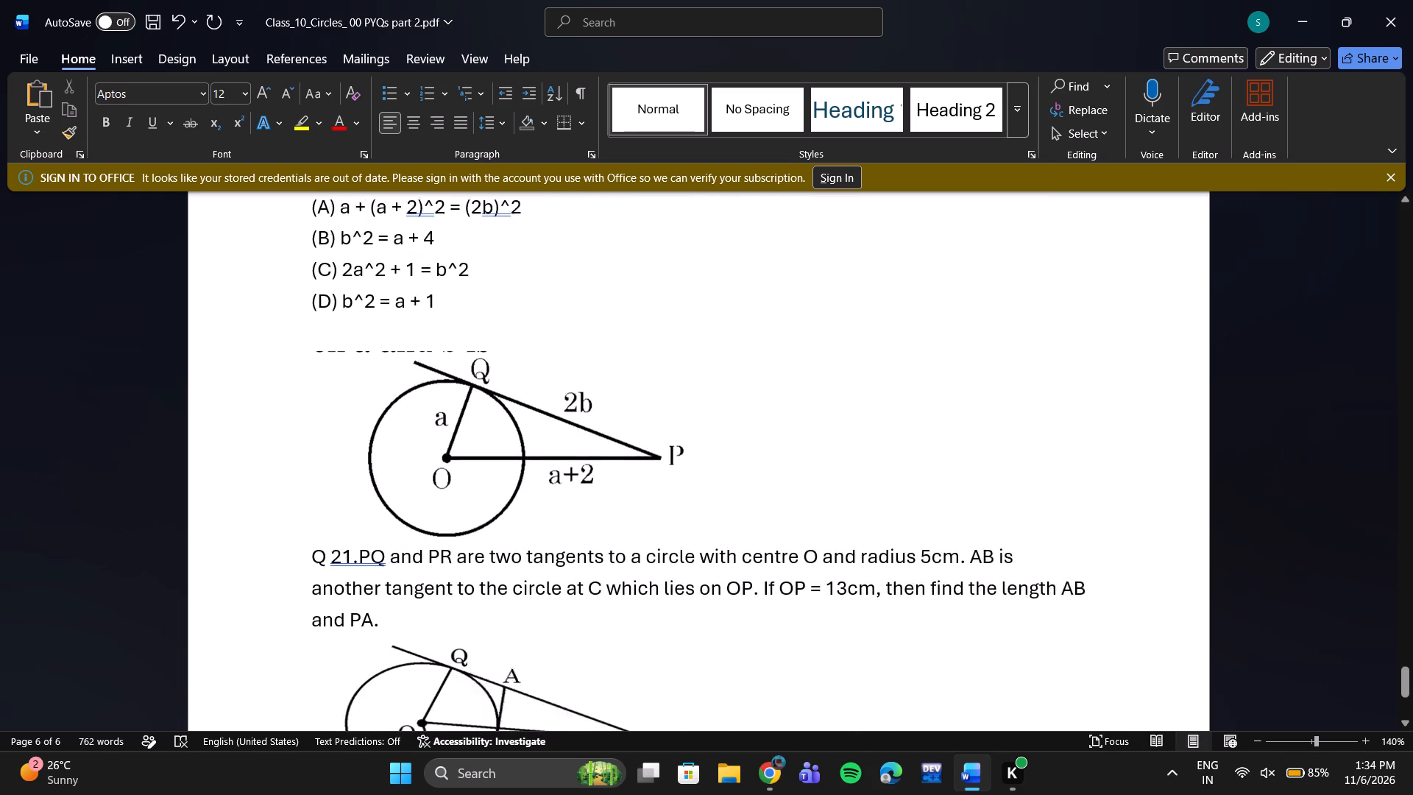
scroll(439, 543, down, 5)
scroll(439, 543, up, 1)
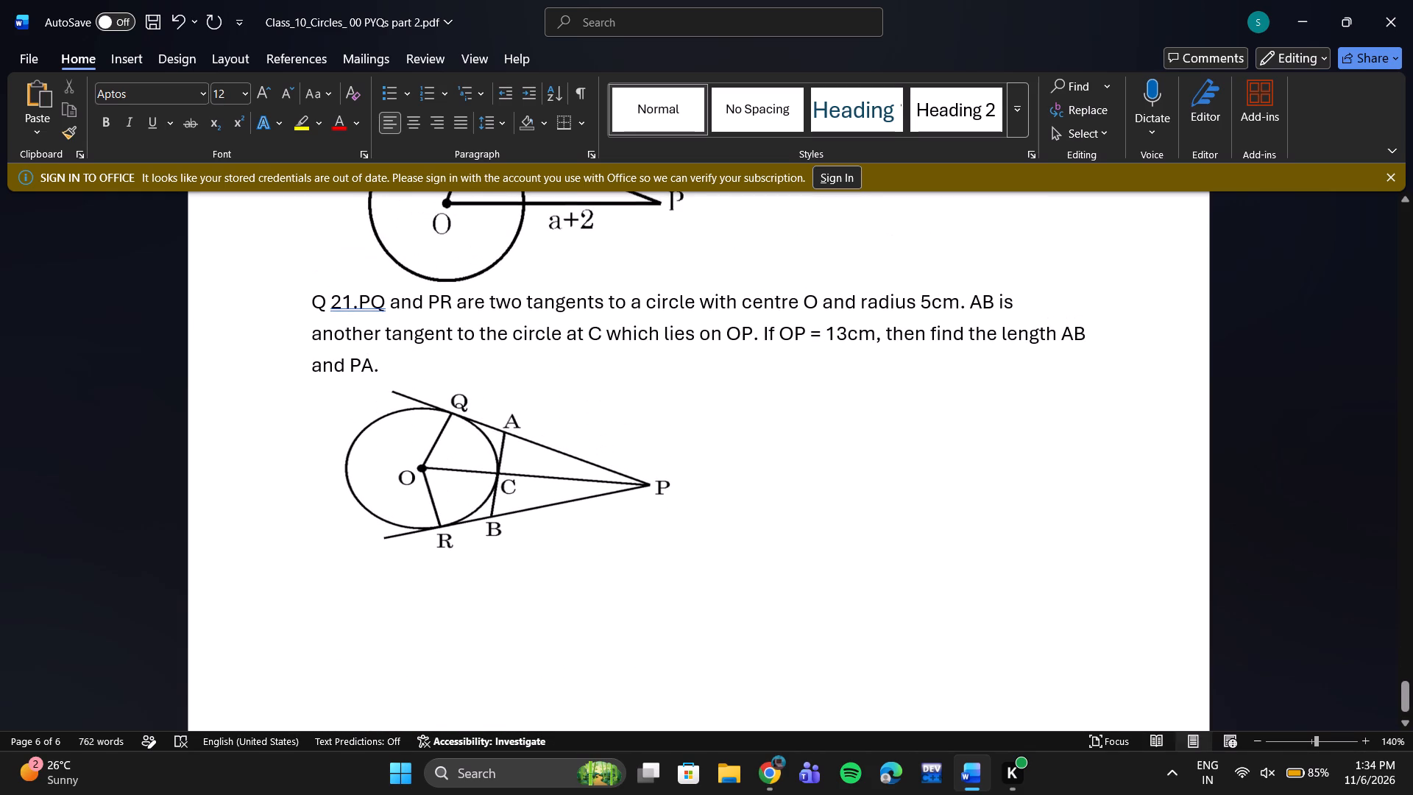
Insert a space between "21." and "PQ" at the start of question 21, and retype the 1 in its number.
click(360, 308)
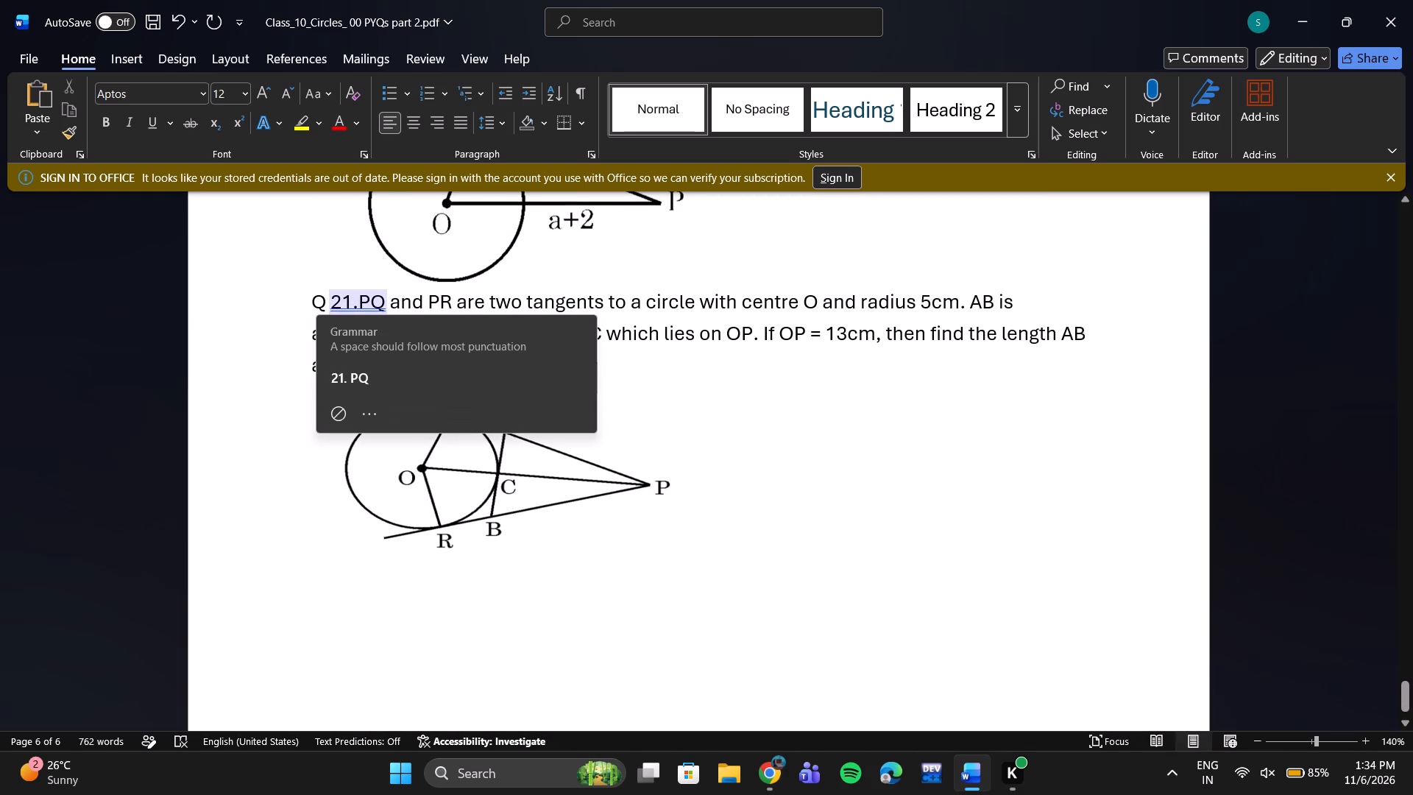
key(space)
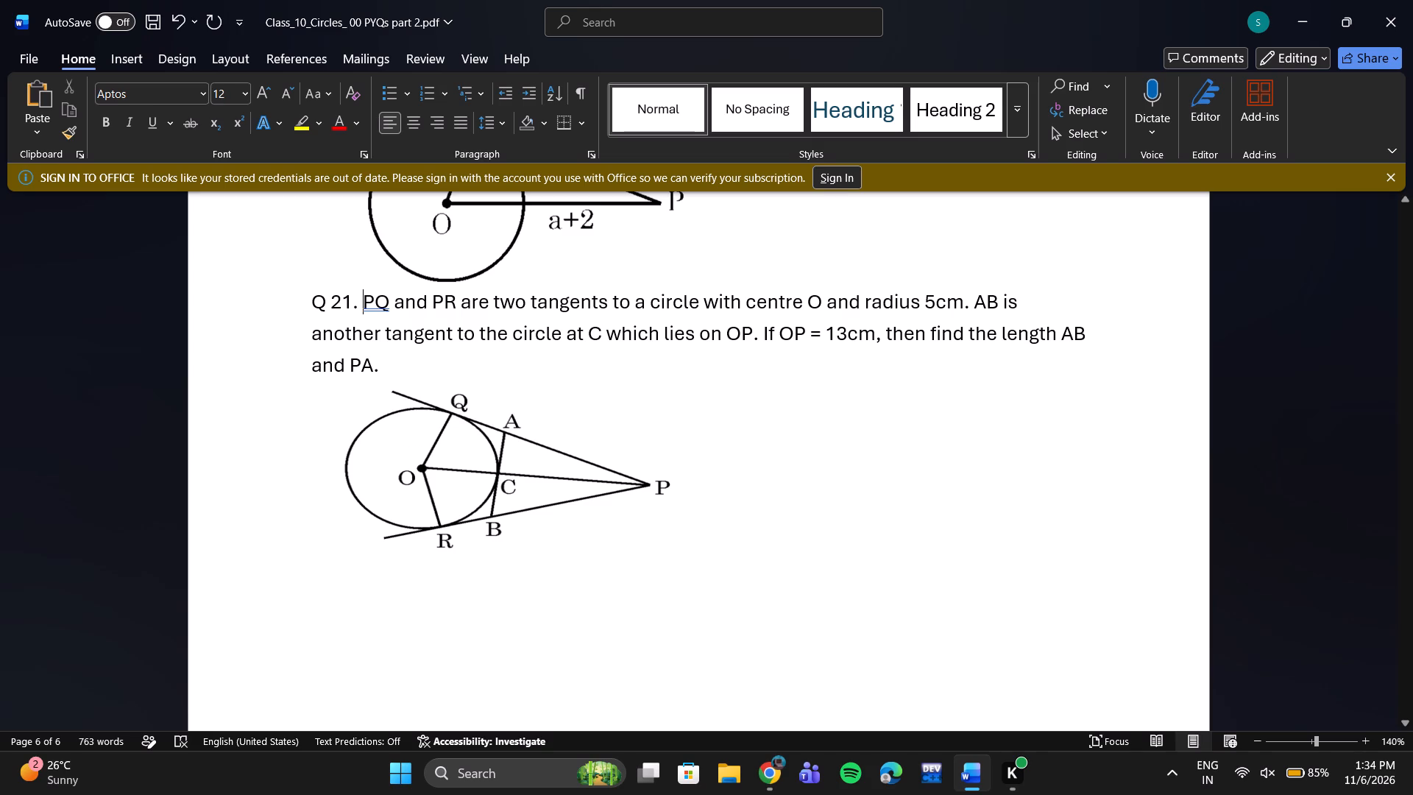
click(350, 303)
key(BackSpace)
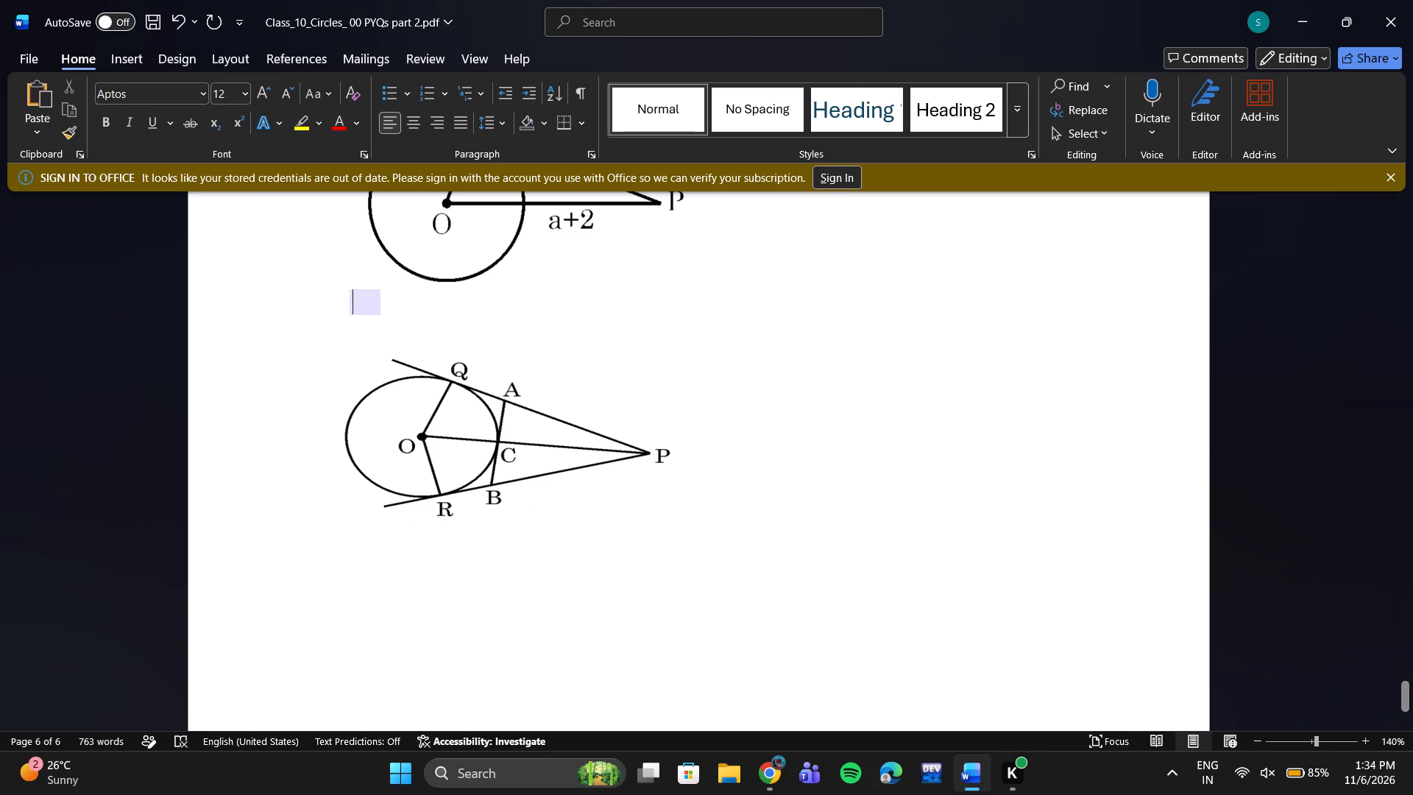
key(1)
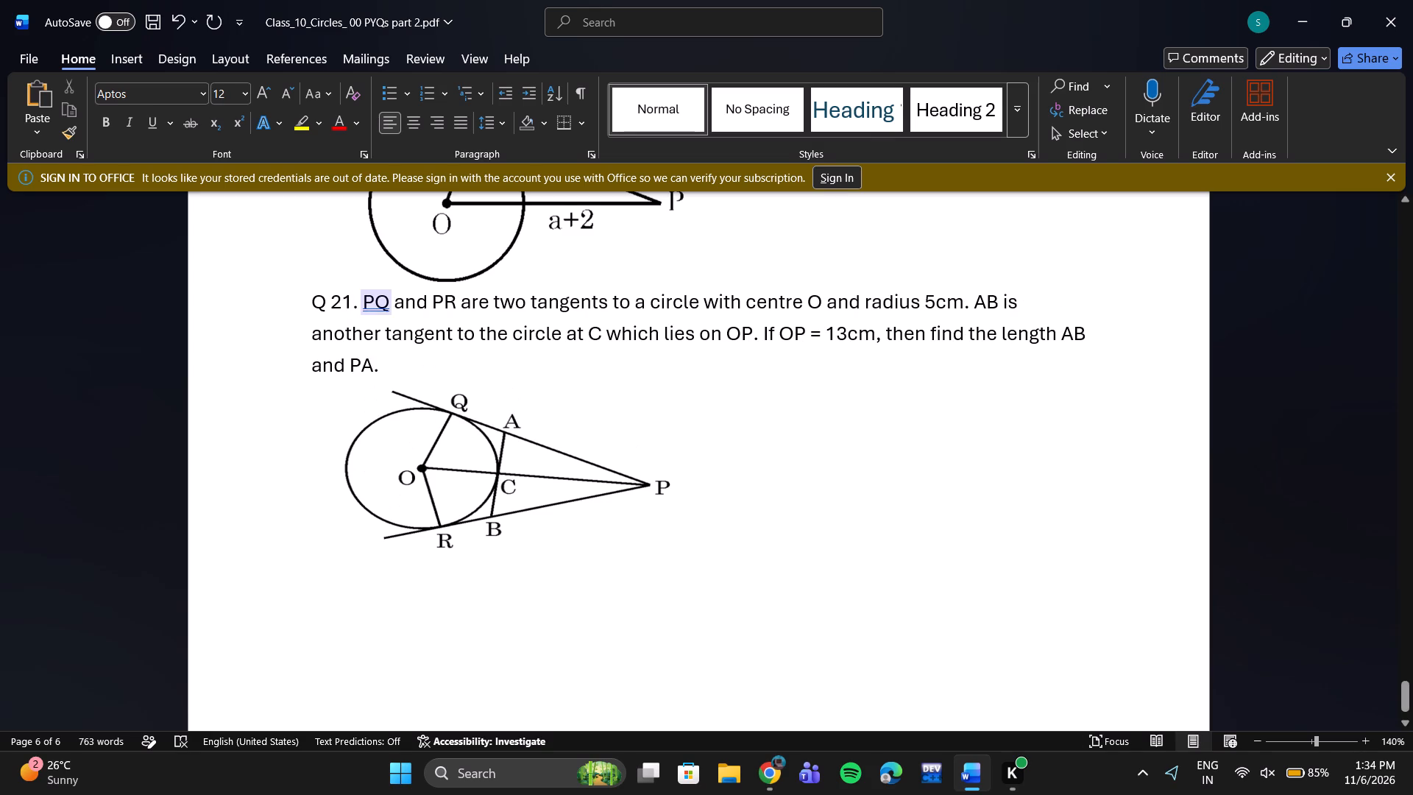
Review the document backwards from question 20 to question 15 for inconsistent formatting and missing symbols.
scroll(363, 300, up, 9)
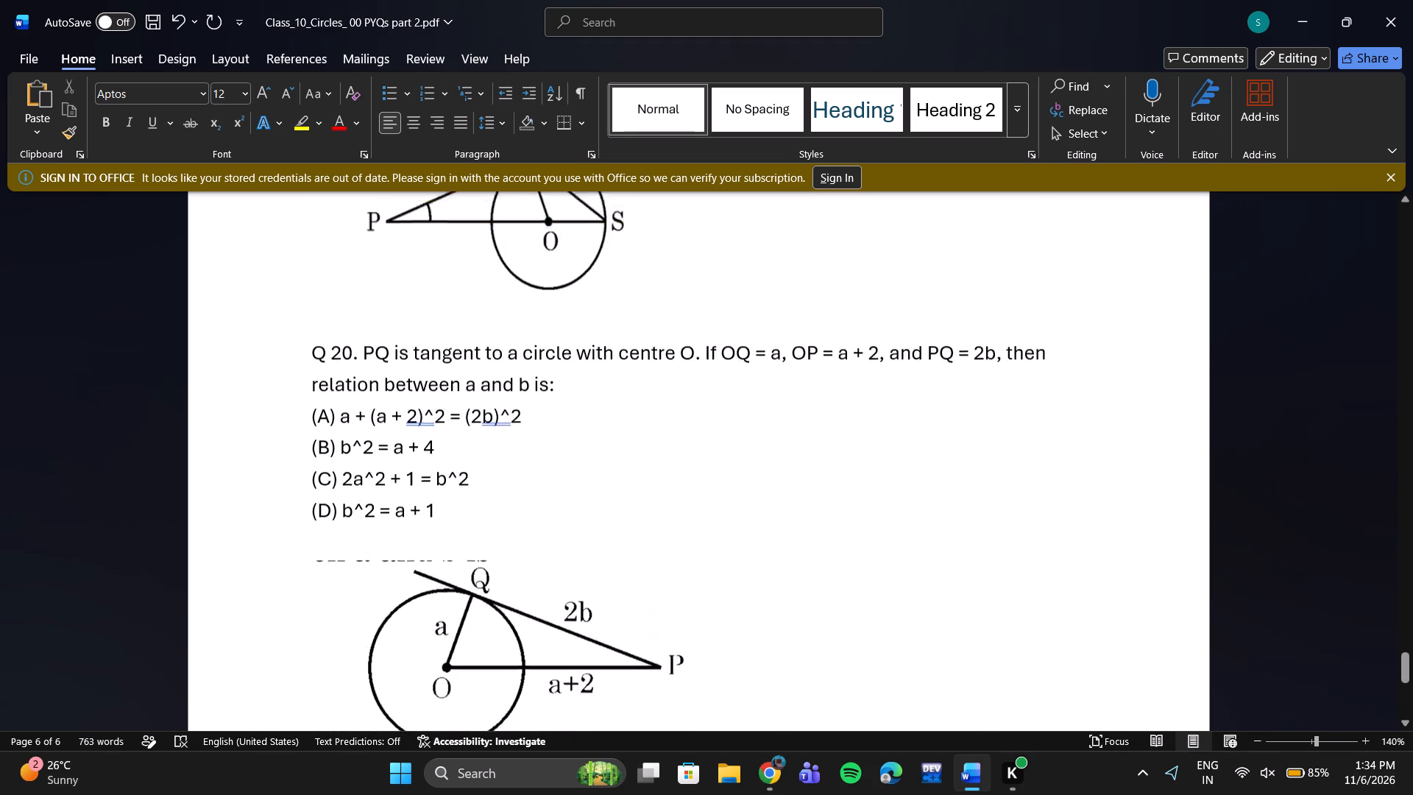
scroll(363, 300, up, 7)
scroll(363, 300, down, 8)
scroll(363, 300, up, 7)
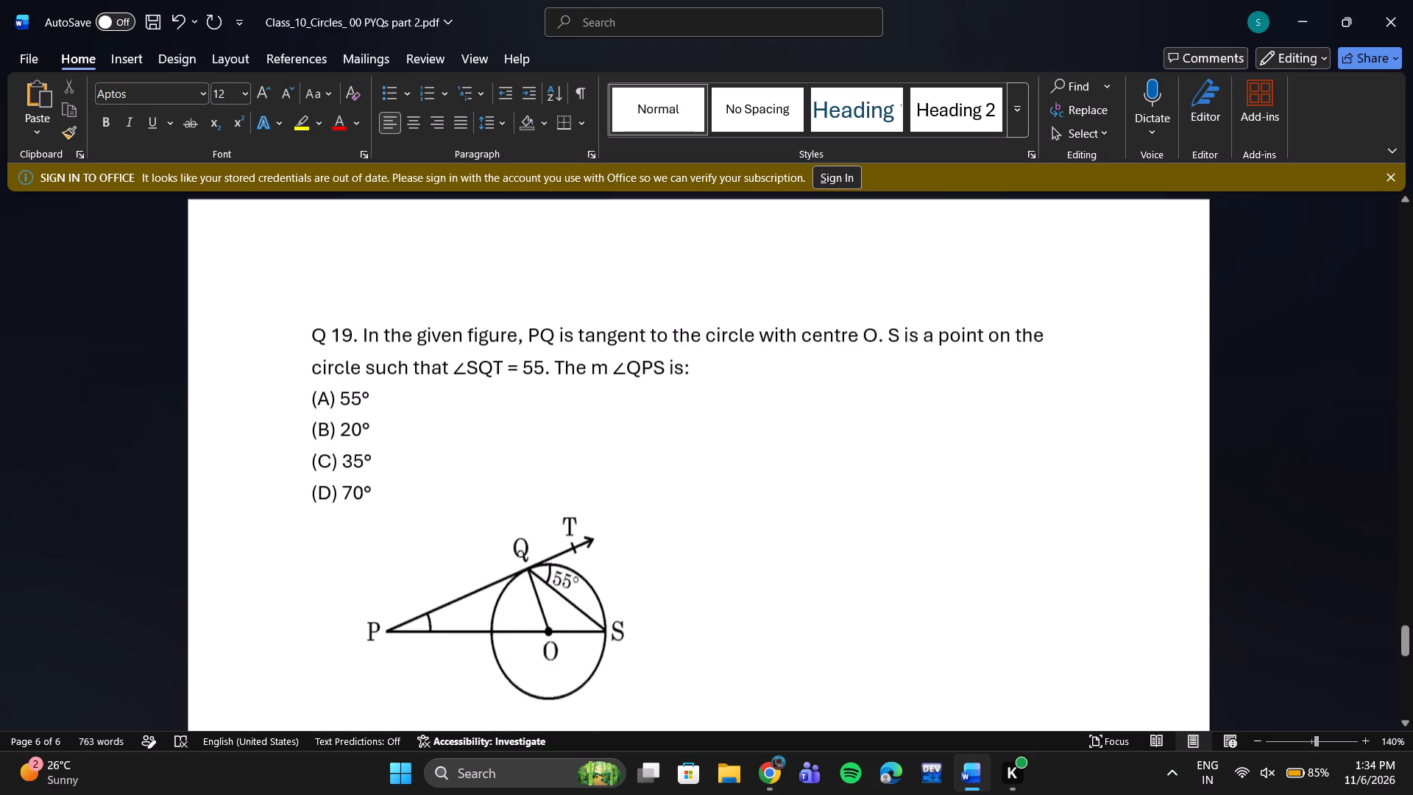
scroll(363, 300, up, 19)
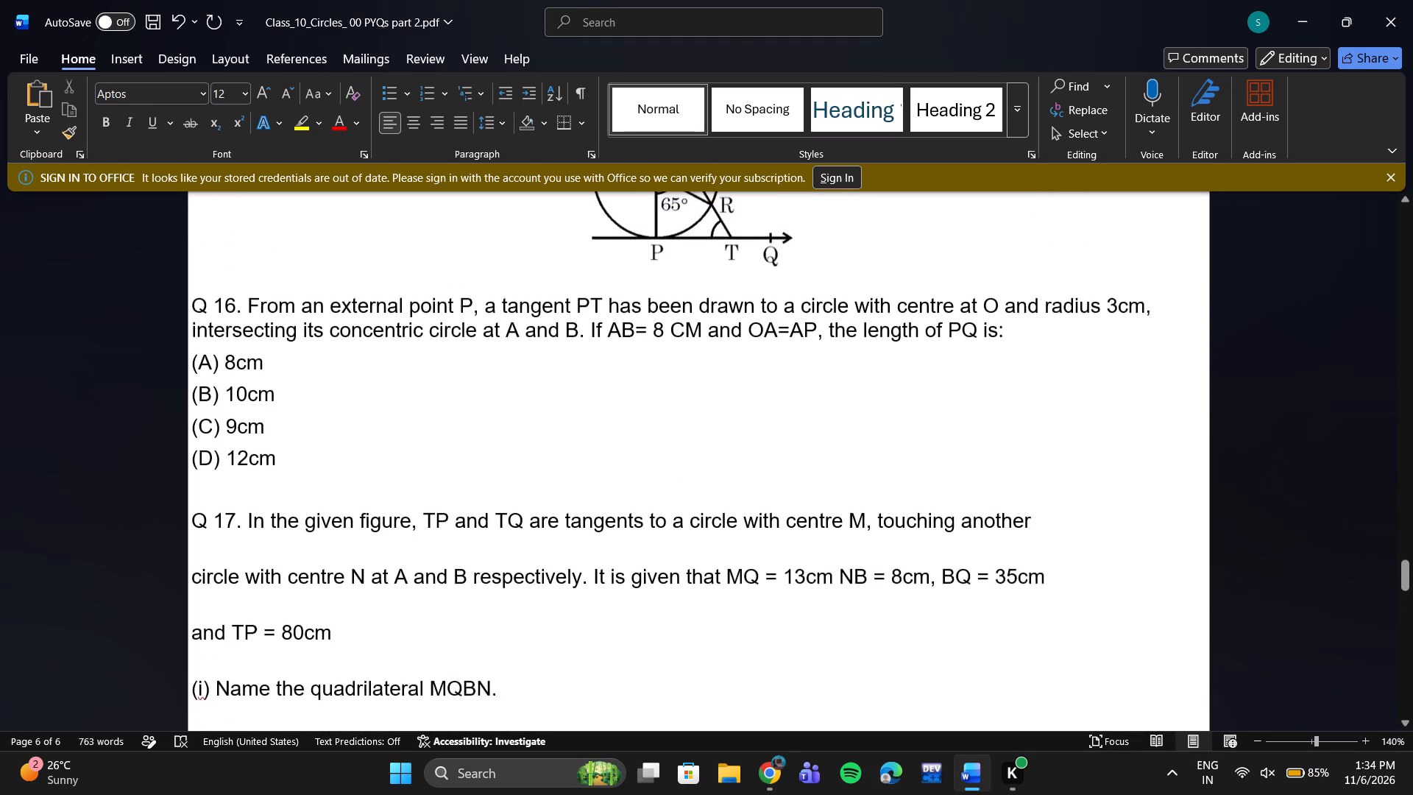
scroll(363, 300, up, 15)
Enlarge the question 15 figure of the circle with tangents PQ and PR in both height and width, keeping its place below option (D).
scroll(363, 300, down, 4)
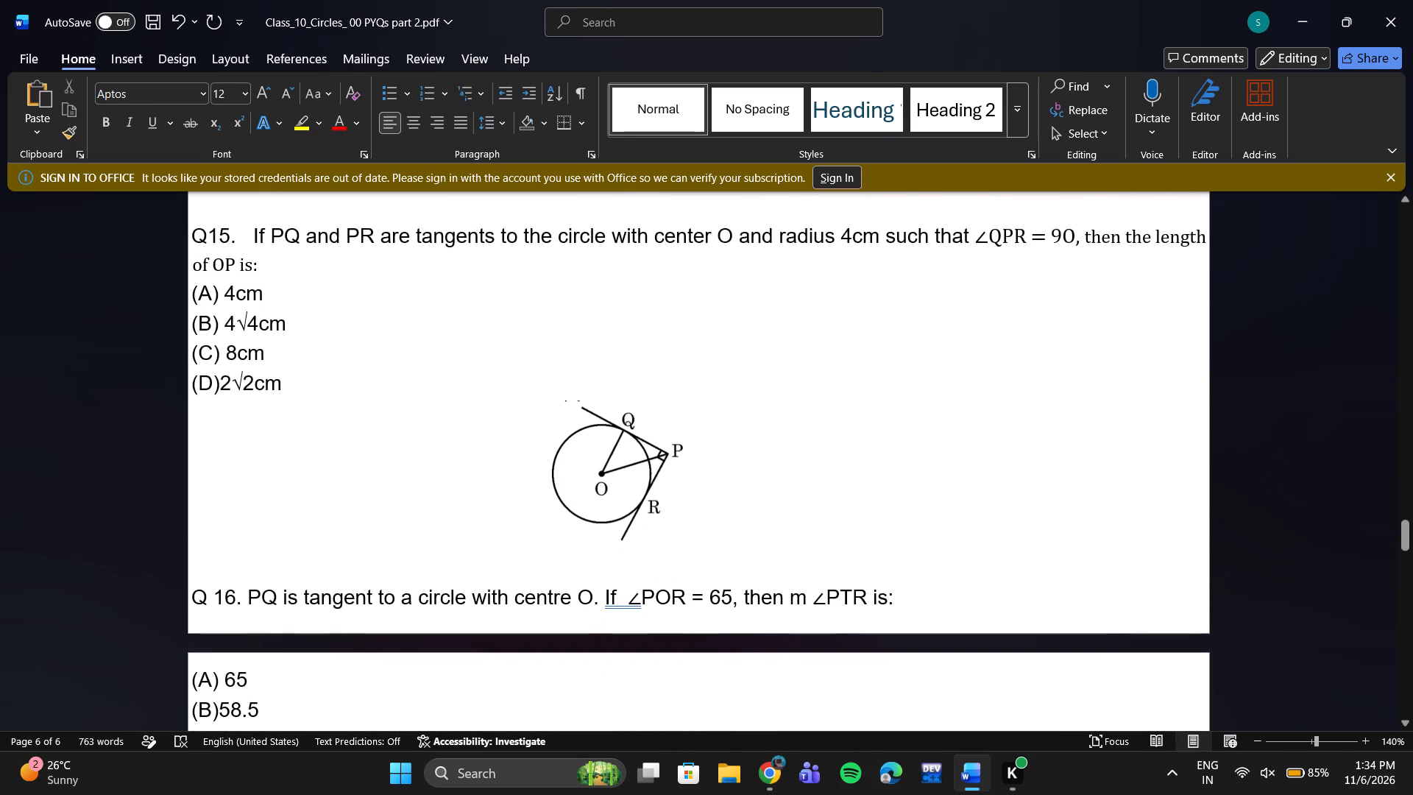
scroll(363, 300, down, 1)
click(633, 416)
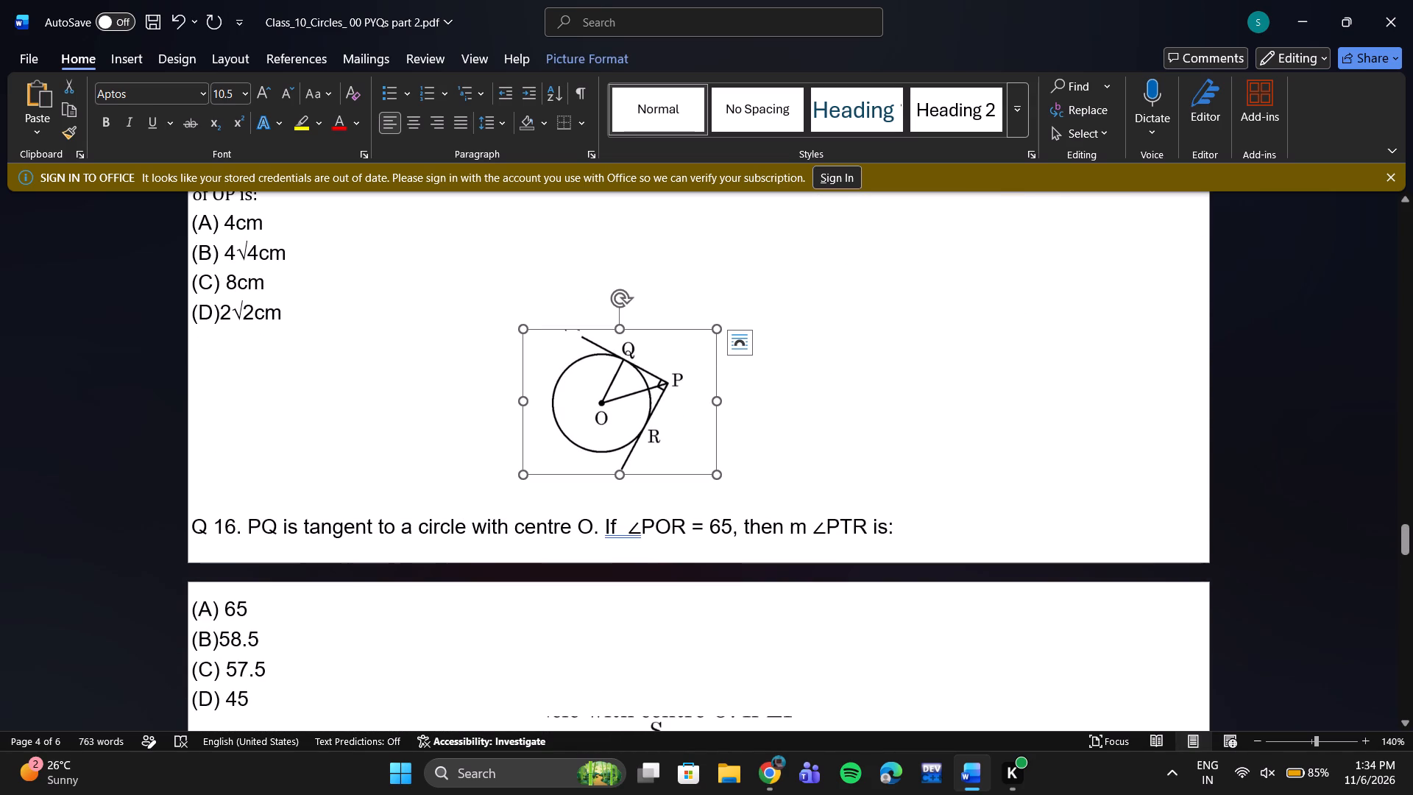
drag(619, 327, 623, 314)
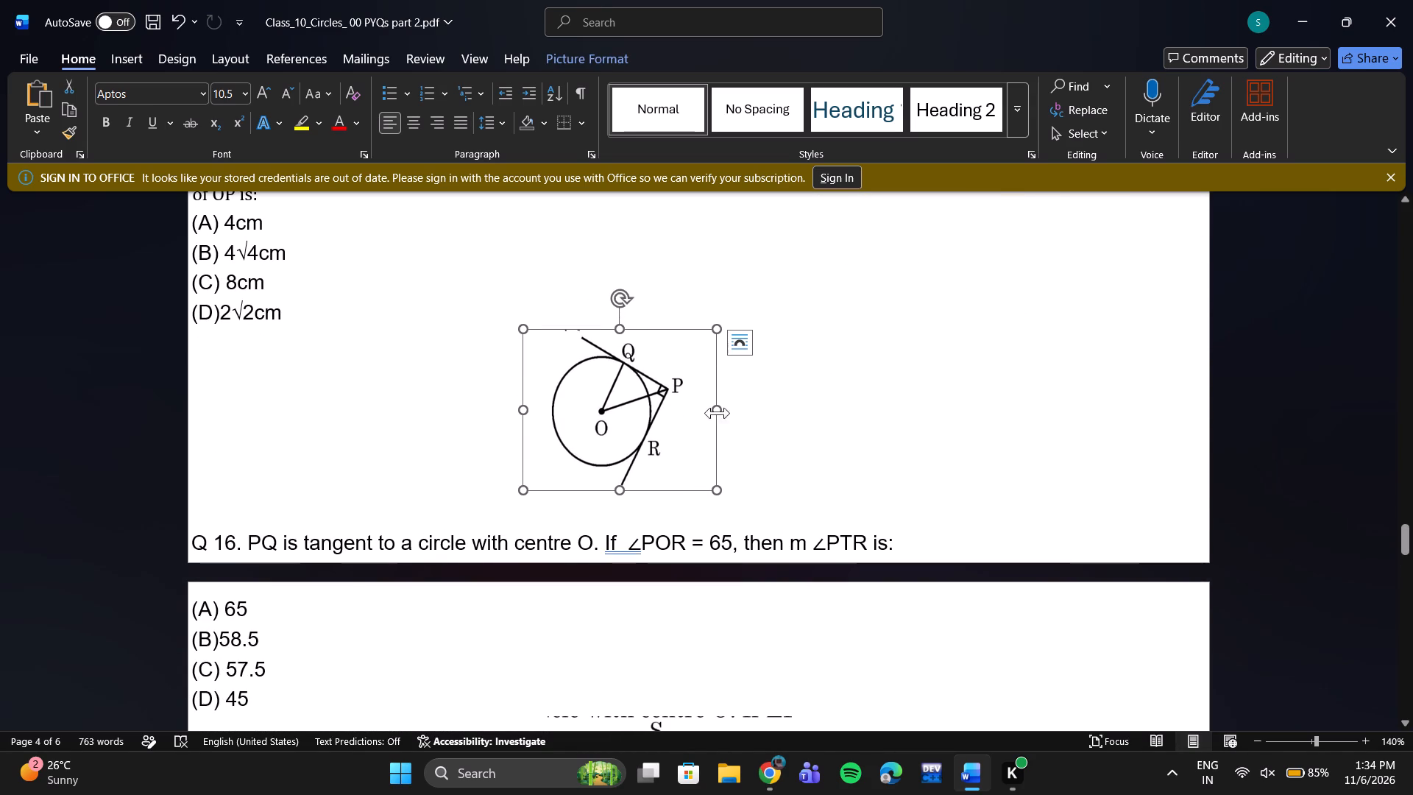
drag(718, 409, 780, 410)
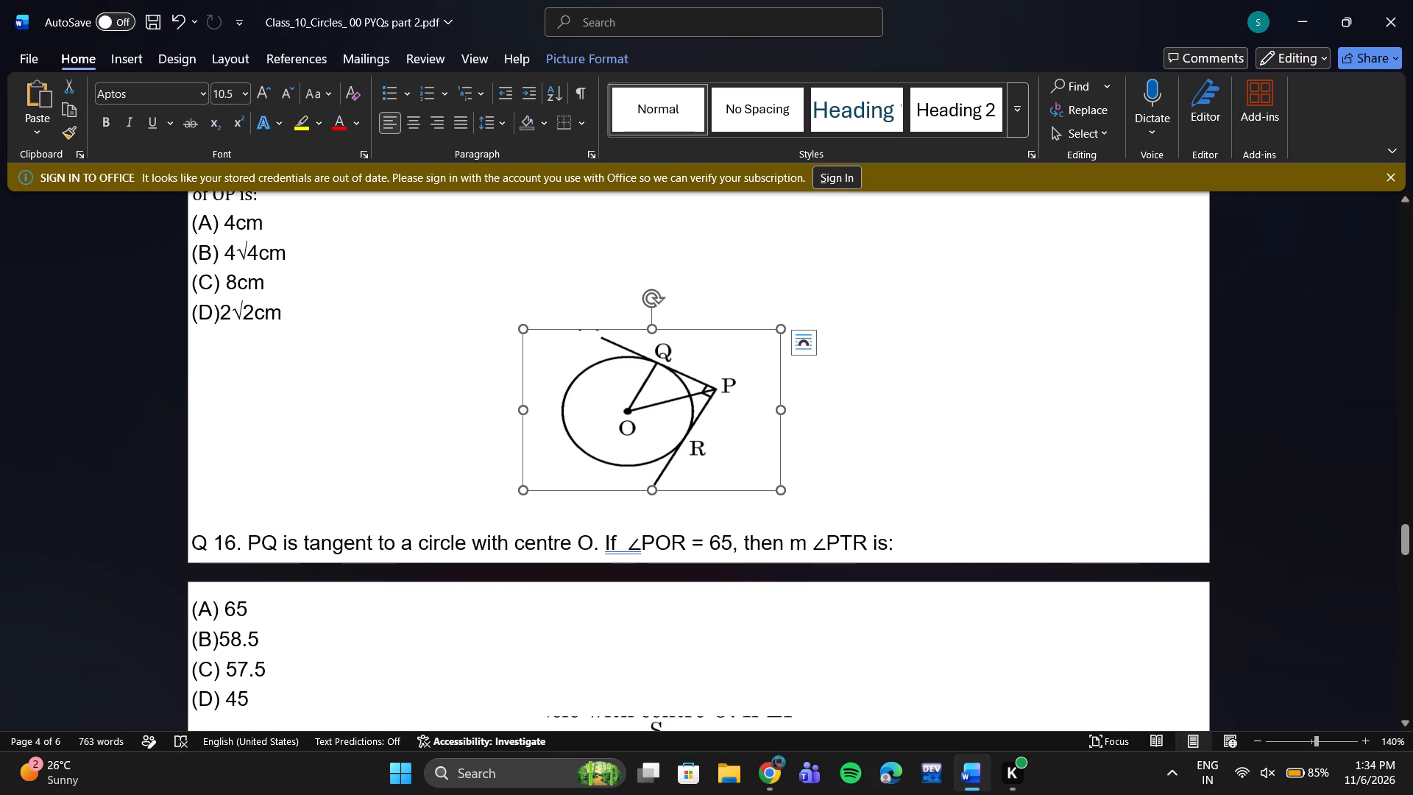
drag(526, 325, 512, 305)
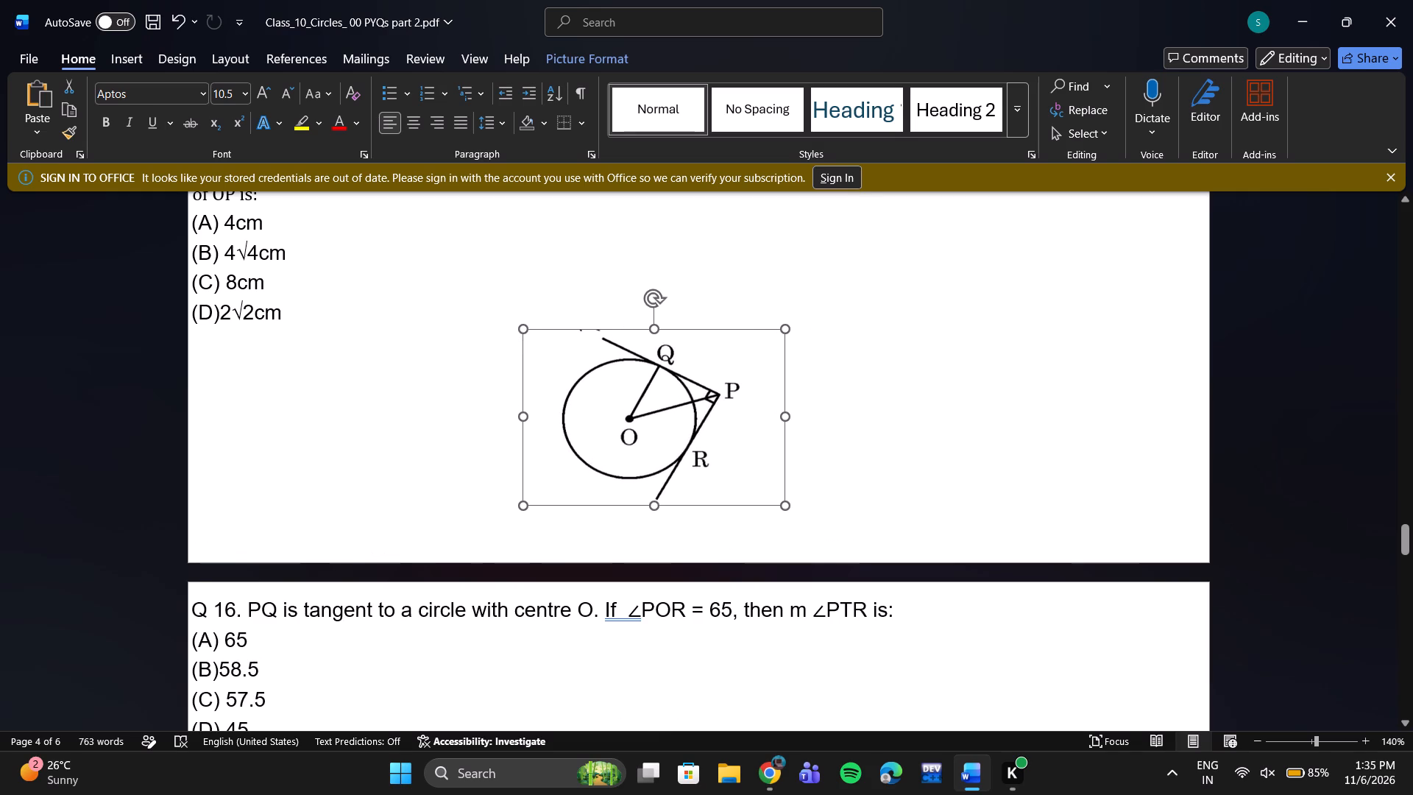
drag(512, 305, 520, 297)
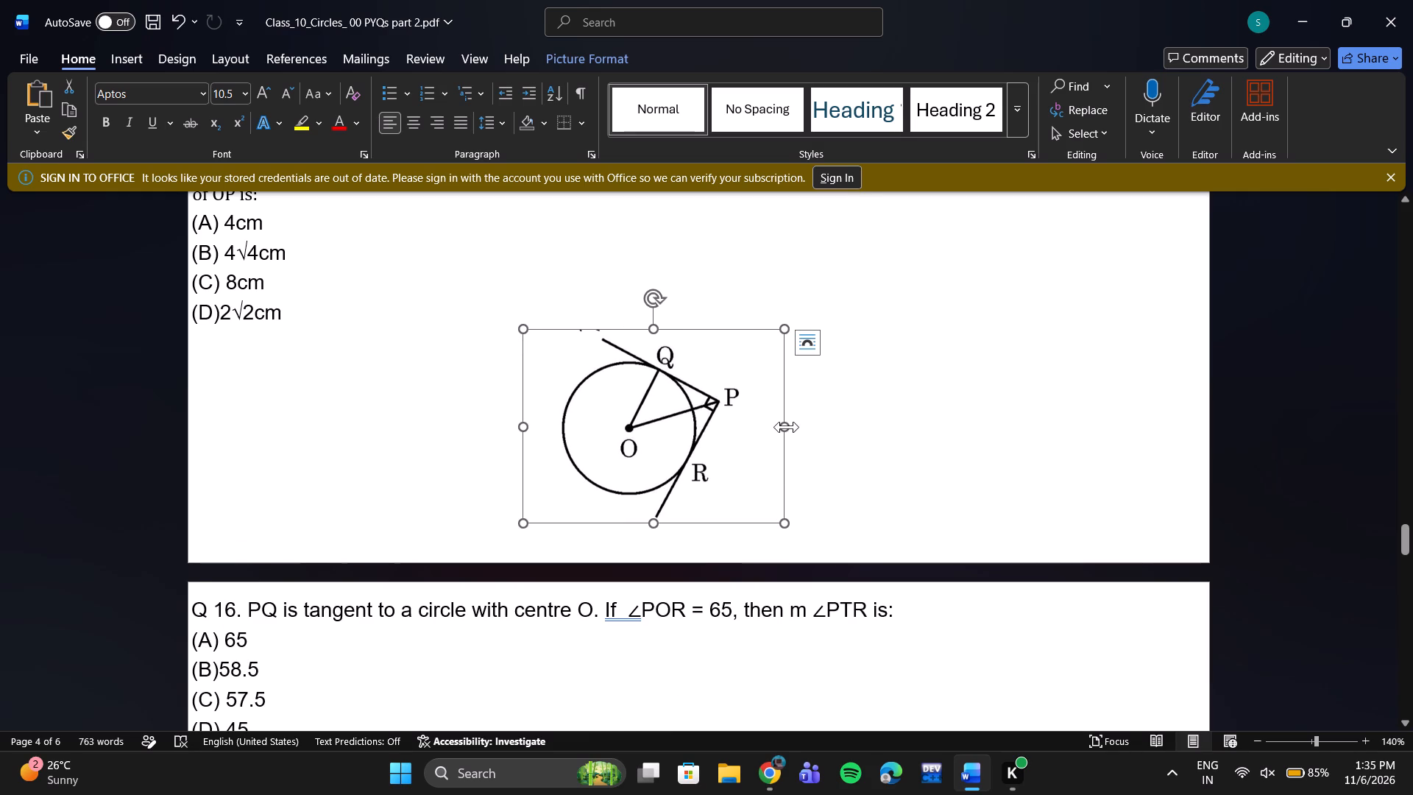
drag(787, 427, 807, 428)
click(865, 420)
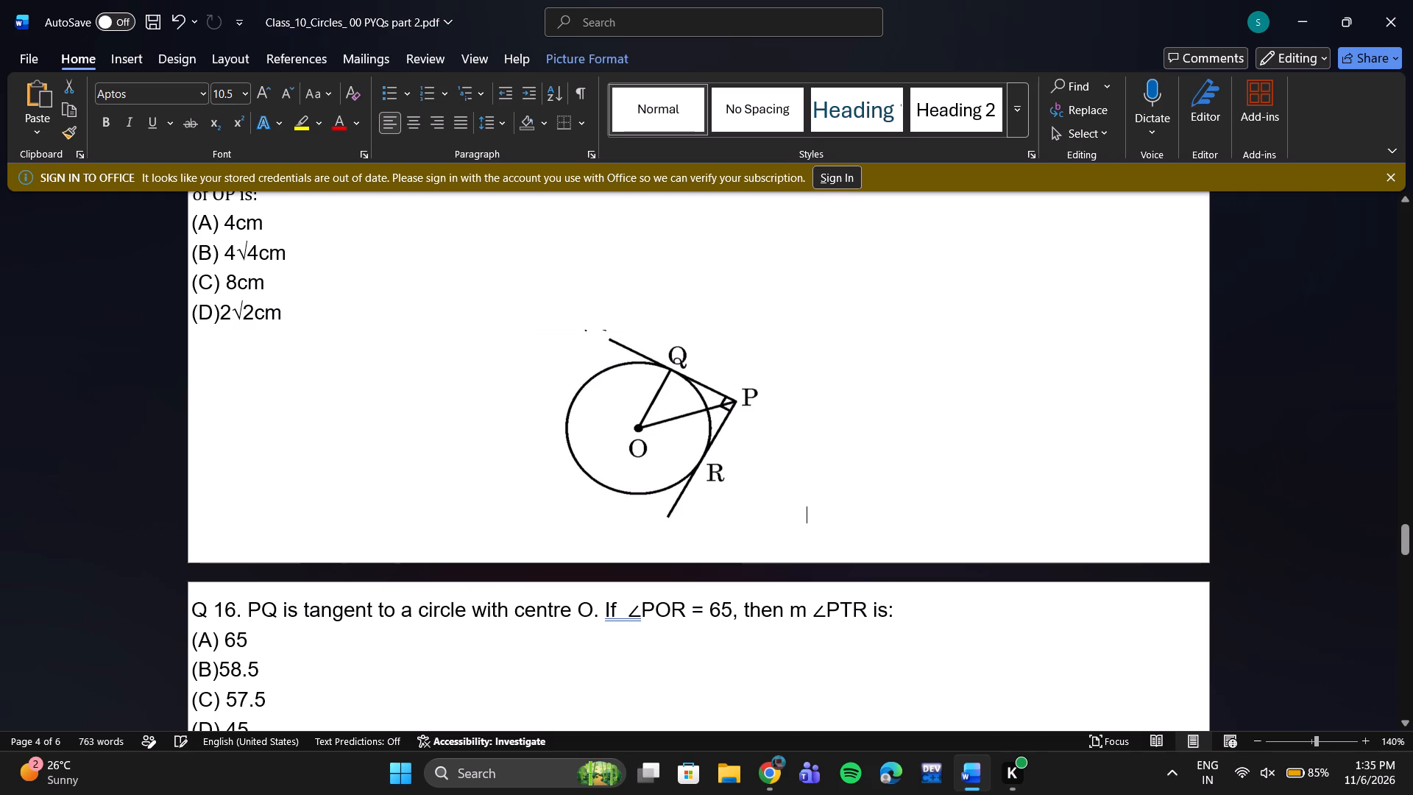
scroll(709, 432, down, 5)
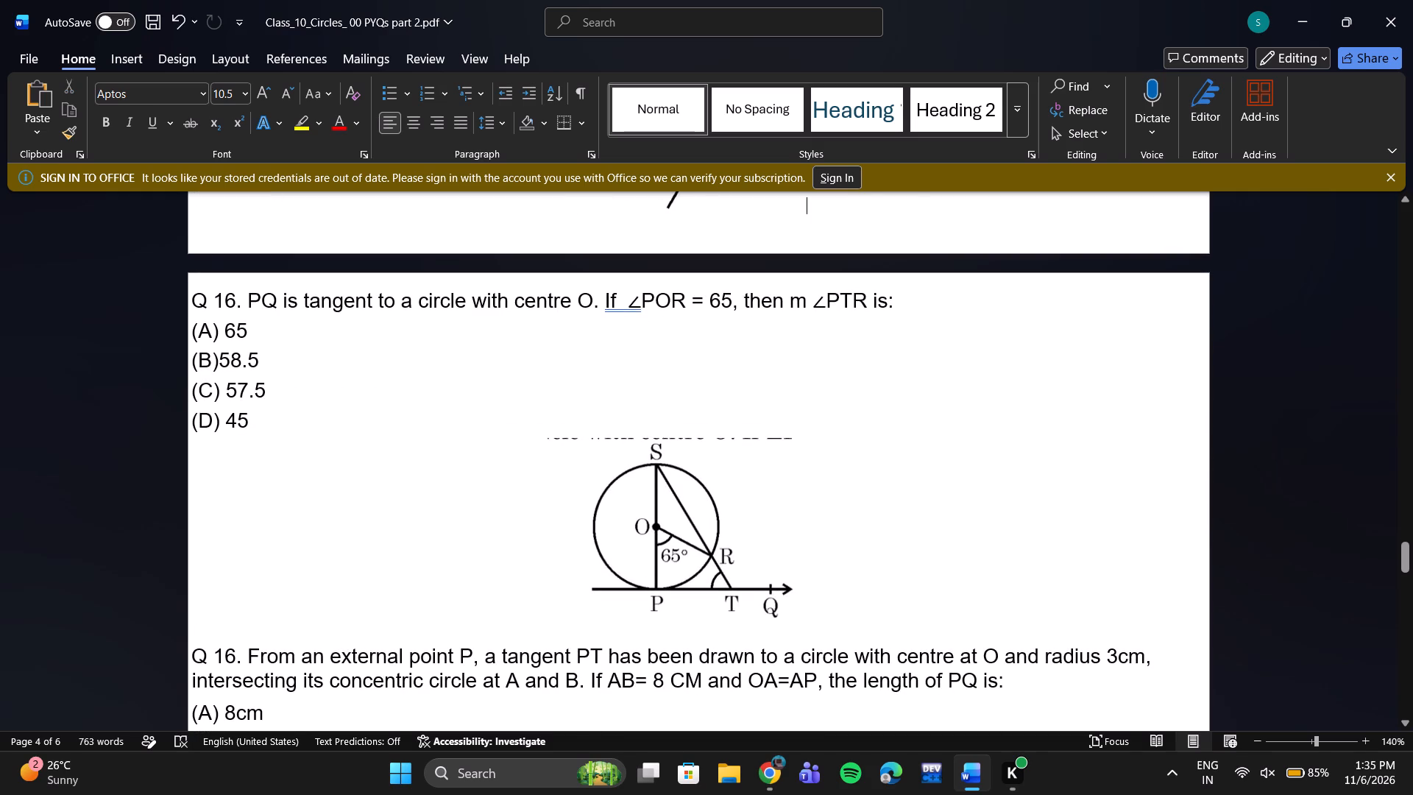
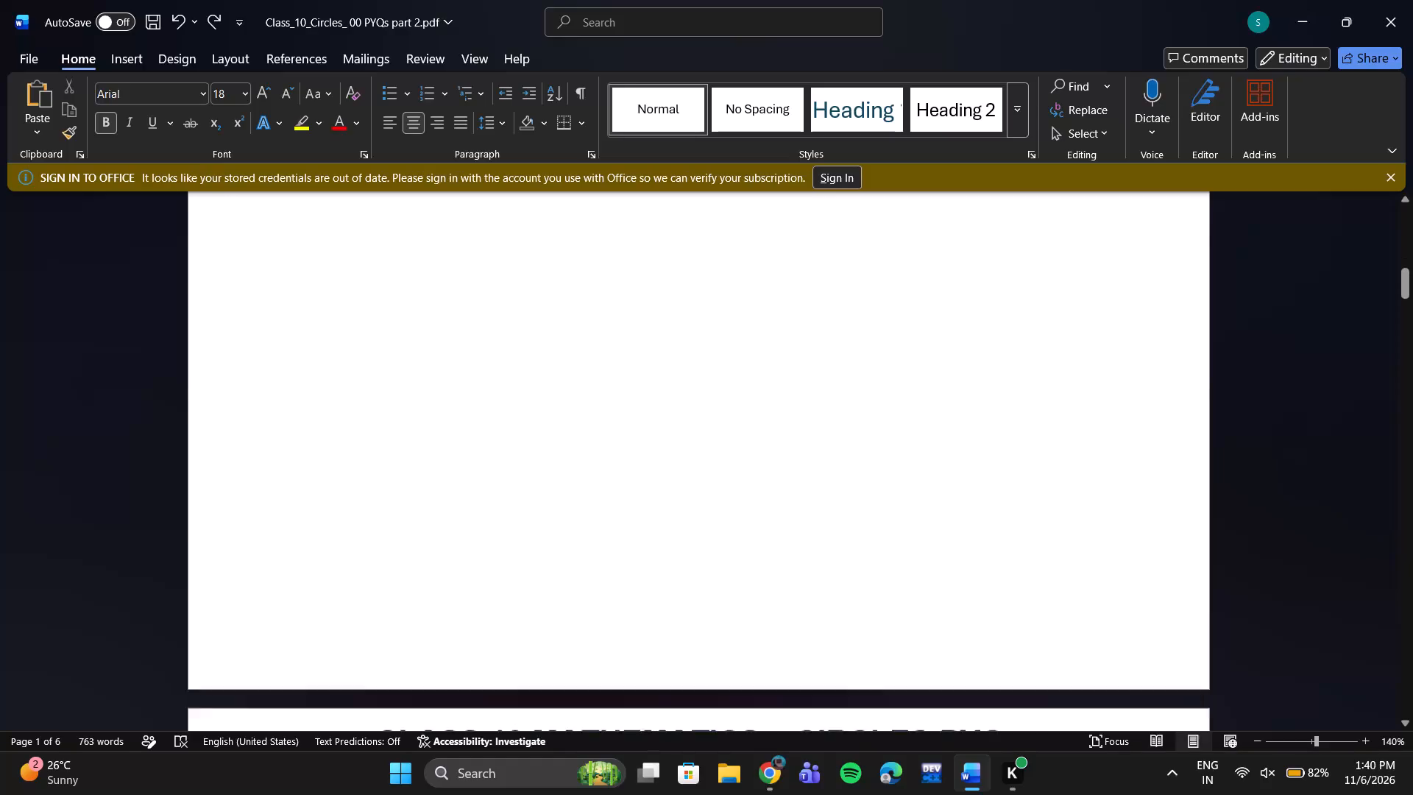
Delete the bullet and "Question Paper Code 30/1/1" from the subtitle line under the Circles PYQs title.
scroll(531, 372, up, 1)
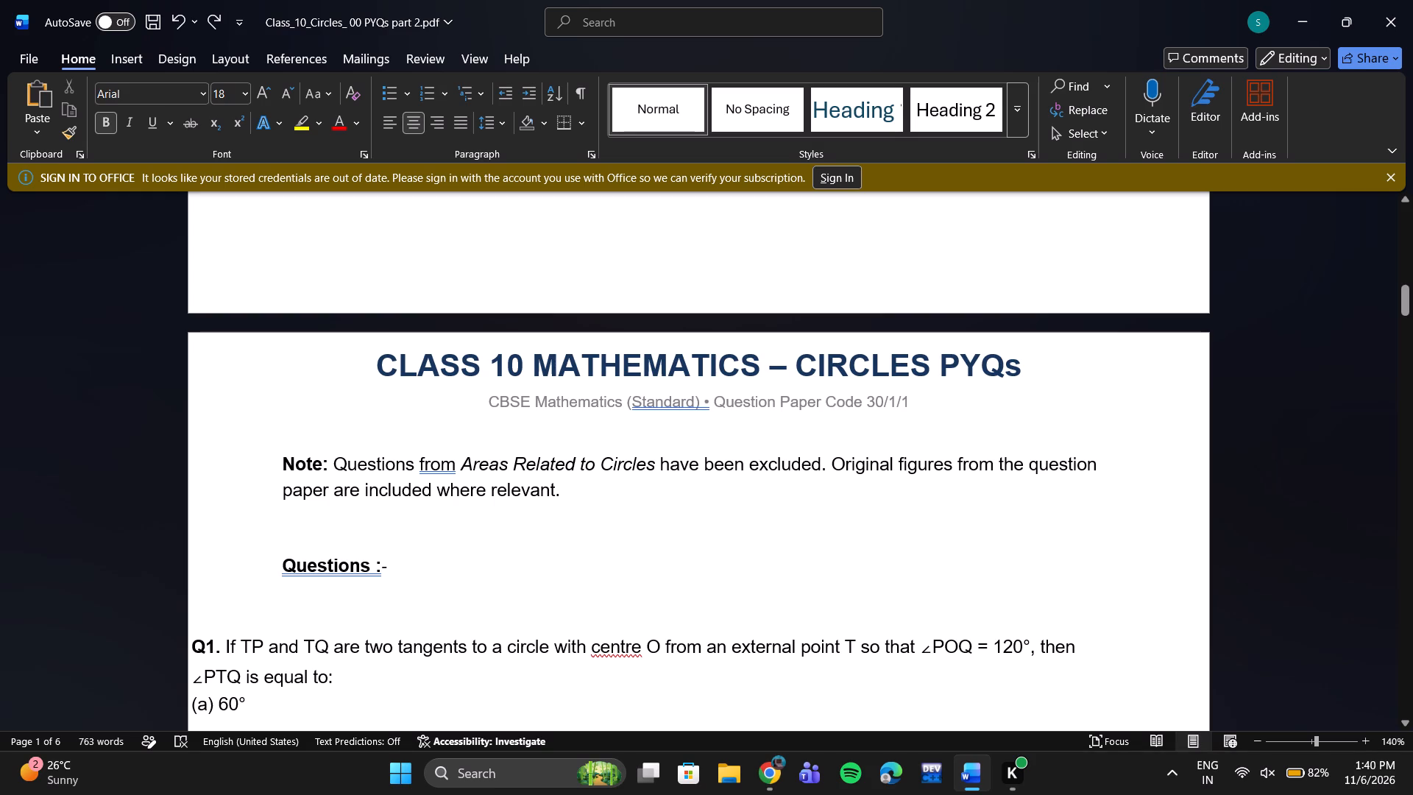
drag(904, 397, 732, 421)
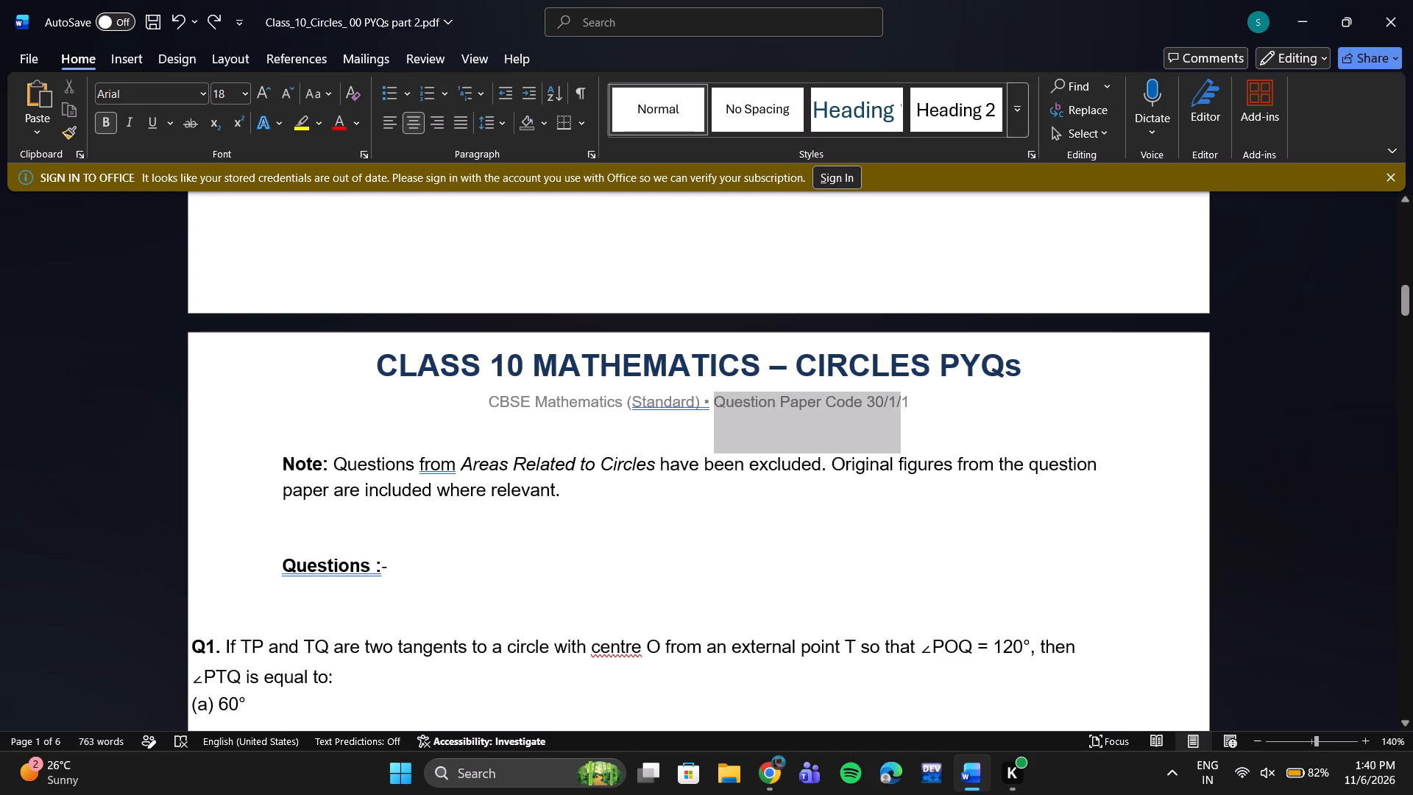
drag(732, 421, 707, 420)
key(BackSpace)
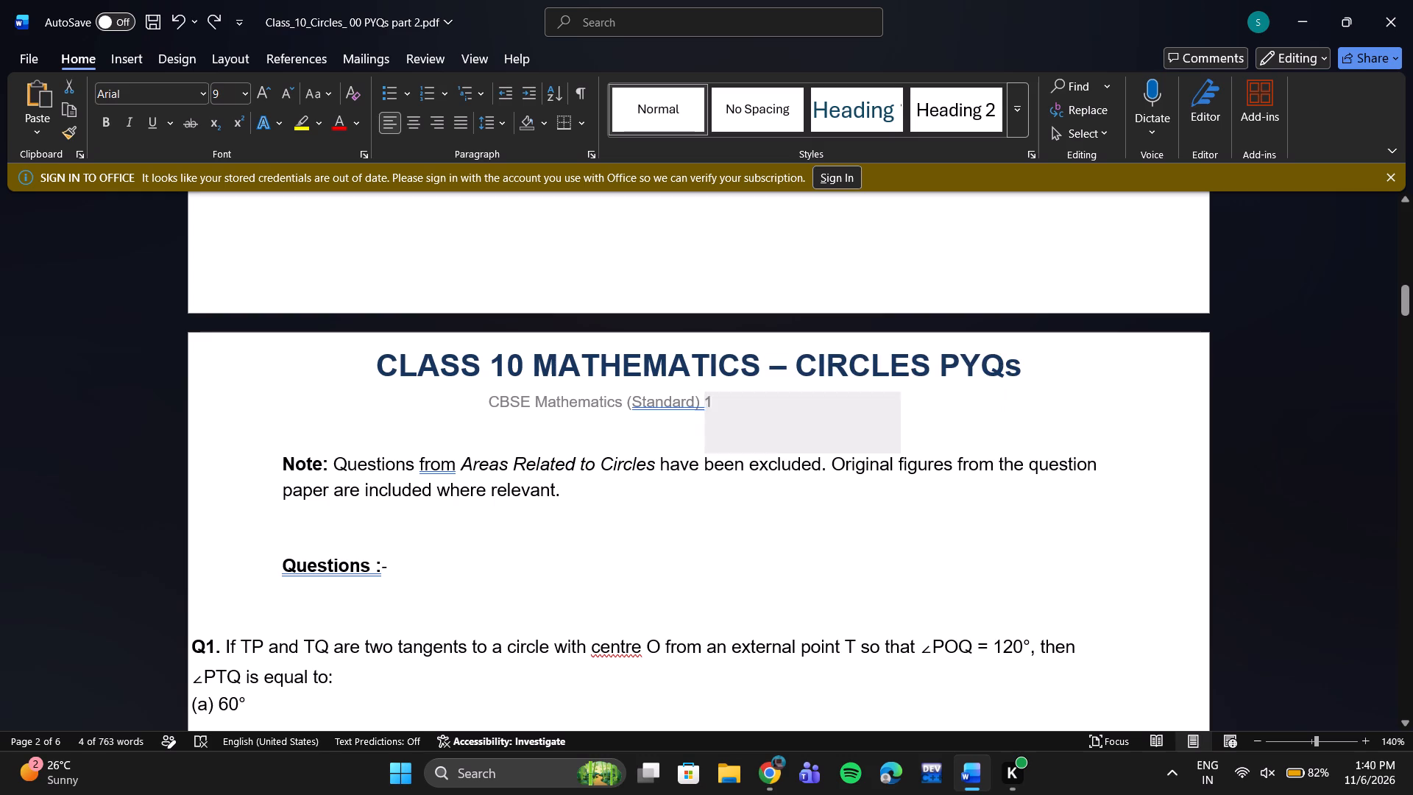
click(708, 420)
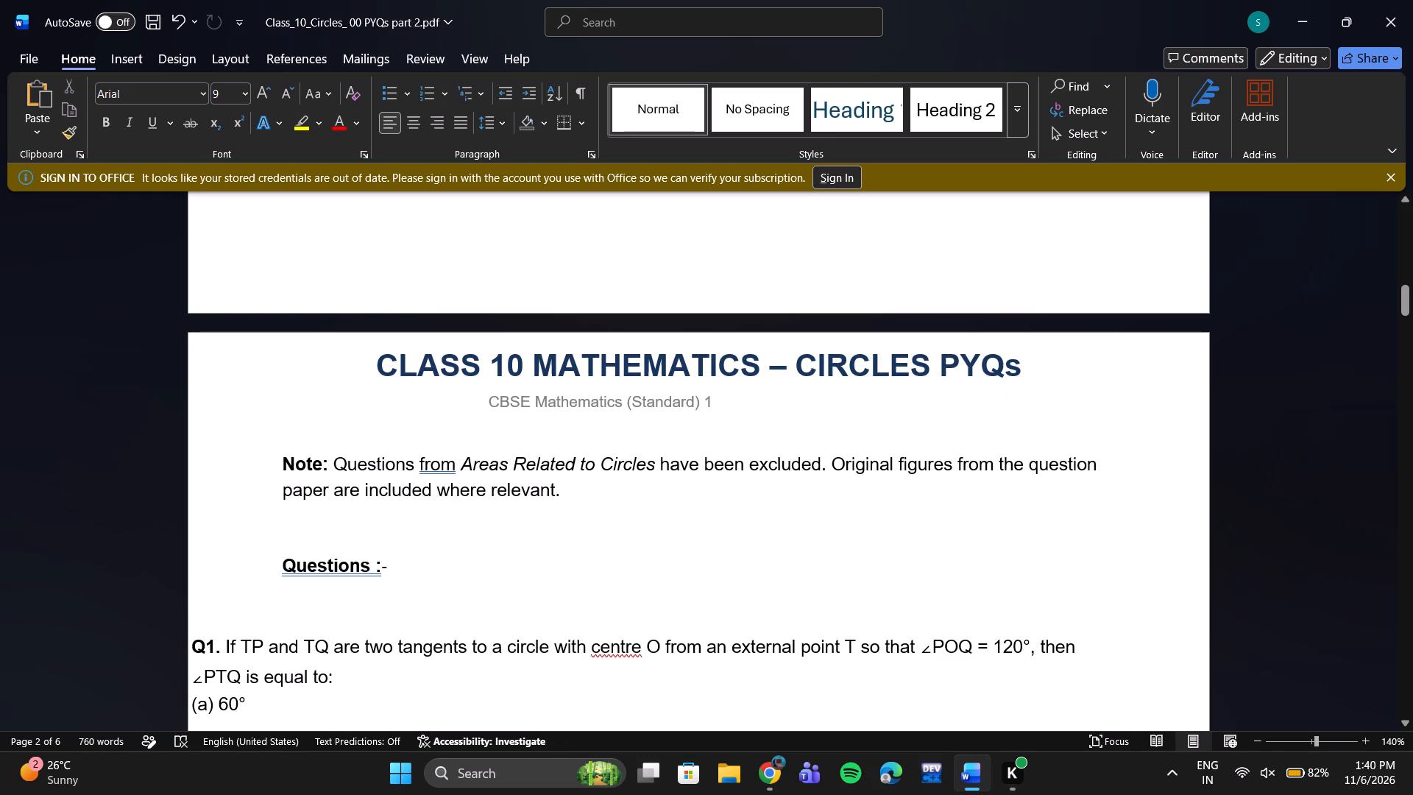
click(708, 395)
key(BackSpace)
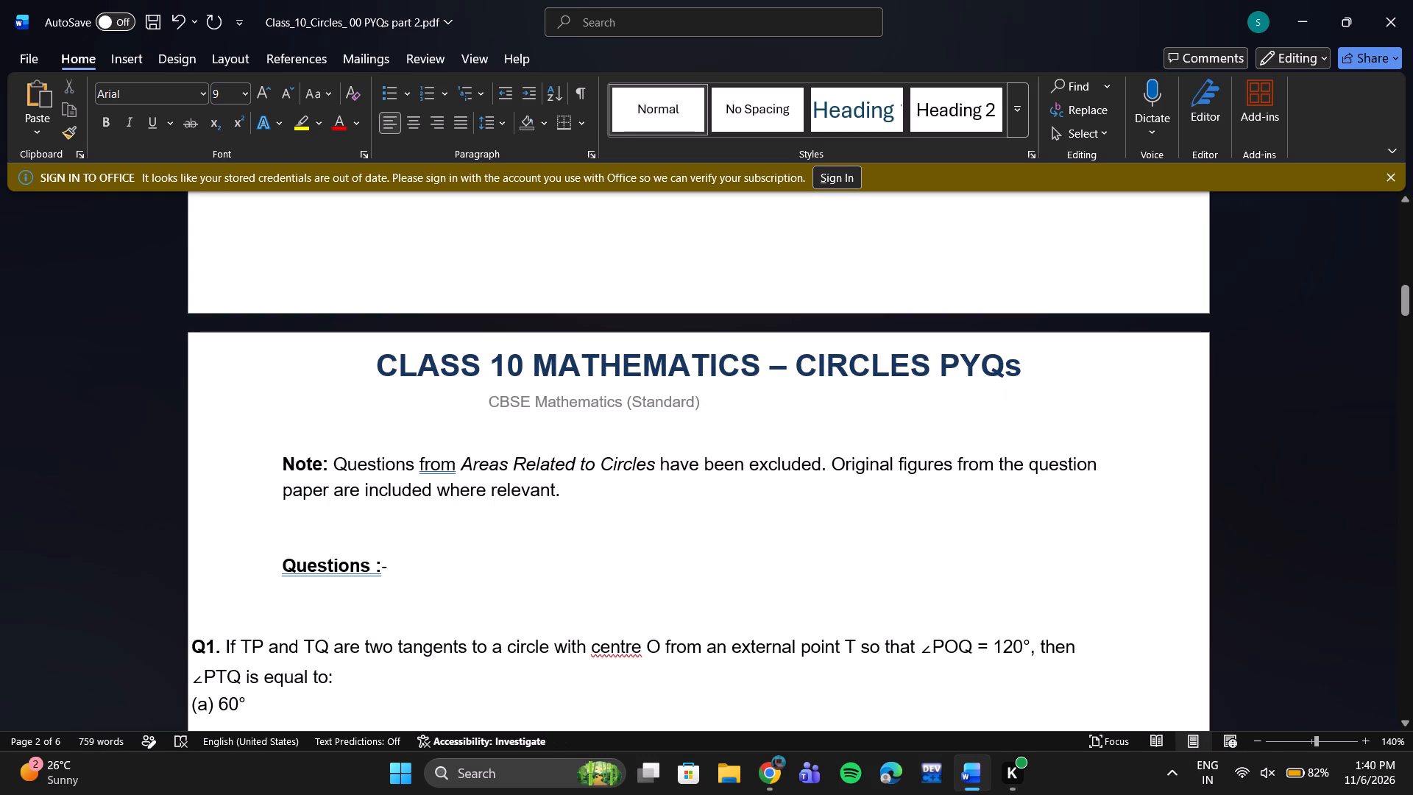
Add "& Basic" after "Standard" inside the subtitle's parentheses so it reads "CBSE Mathematics (Standard & Basic)".
click(694, 400)
key(space)
key(shift+ampersand)
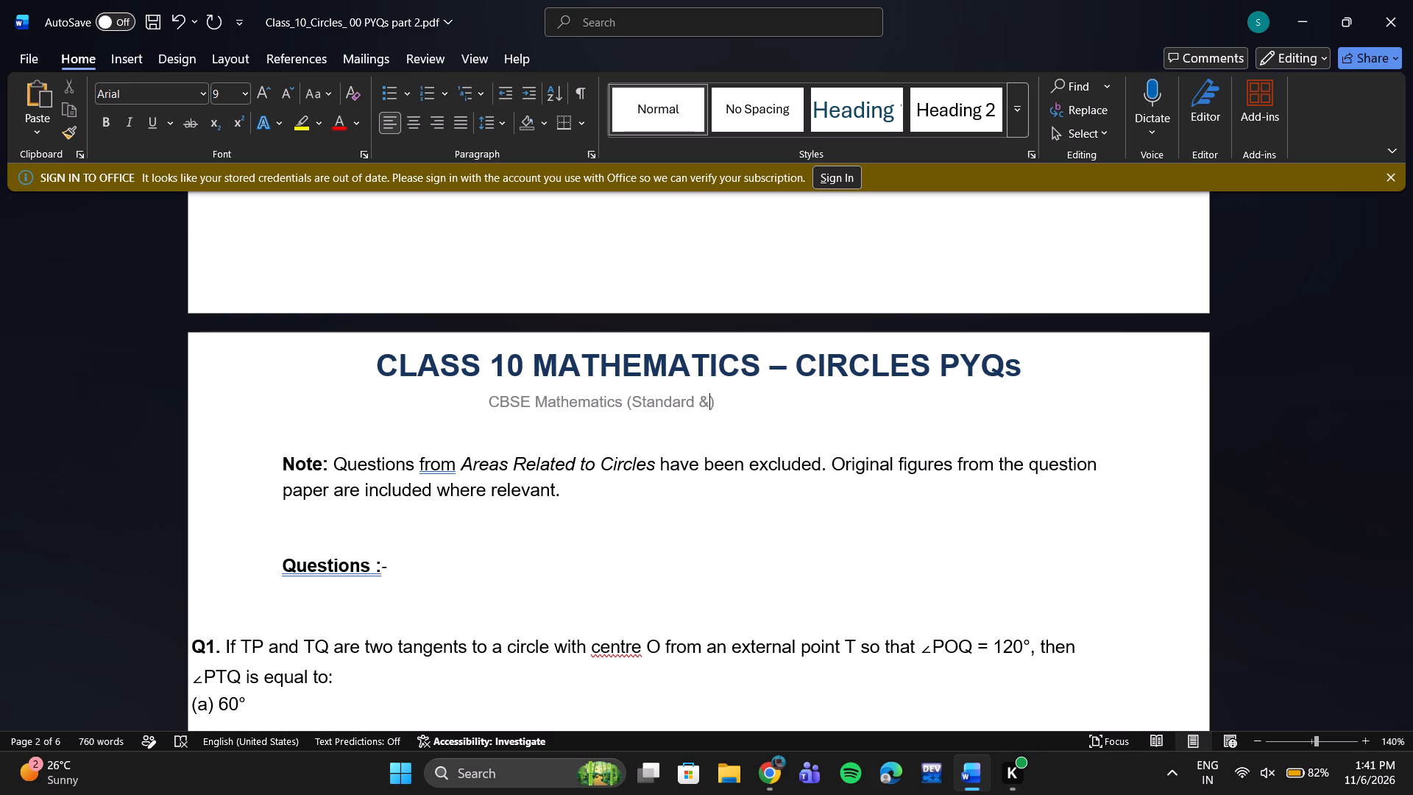
key(space)
text(BASIC)
key(space)
key(BackSpace)
key(BackSpace)
key(BackSpace)
key(BackSpace)
key(BackSpace)
key(BackSpace)
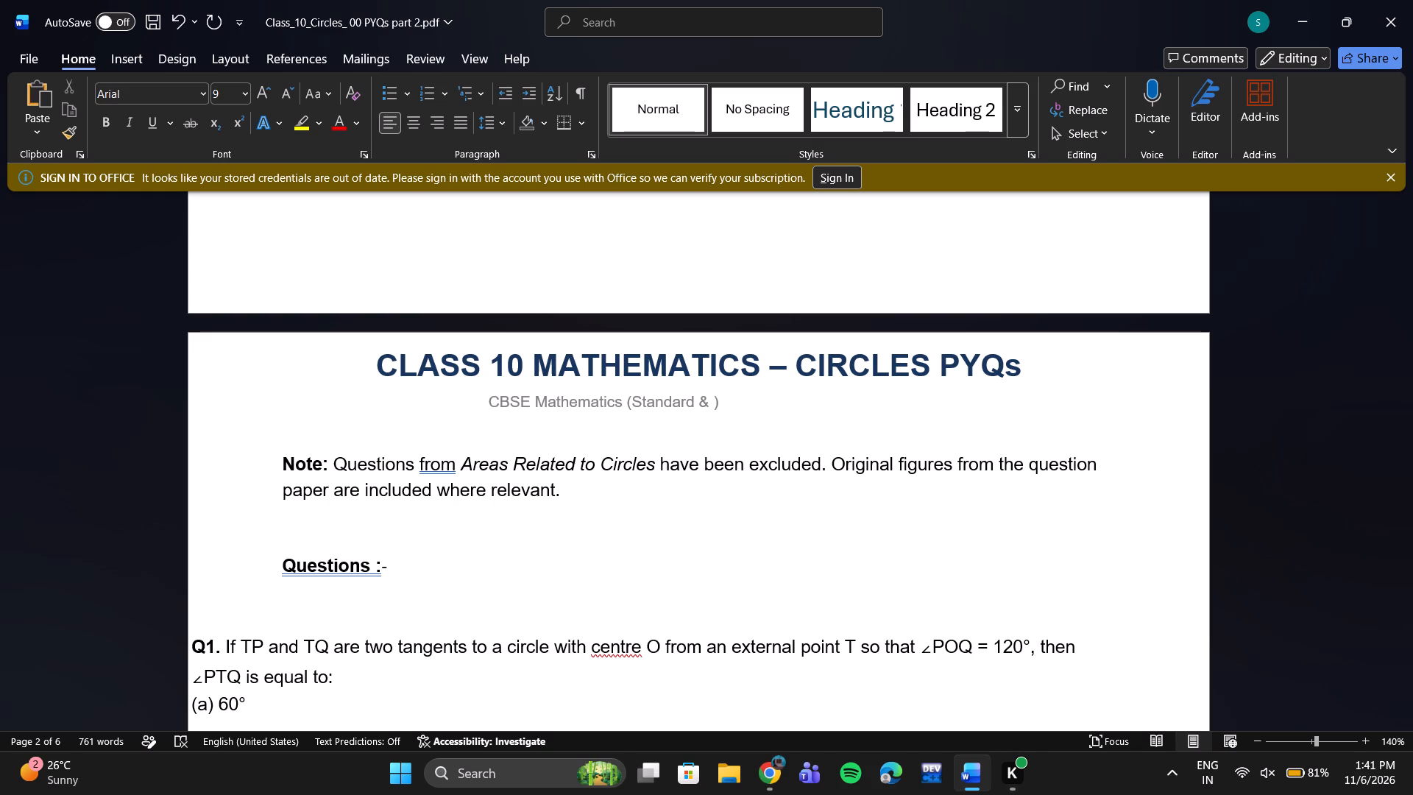
text(bas)
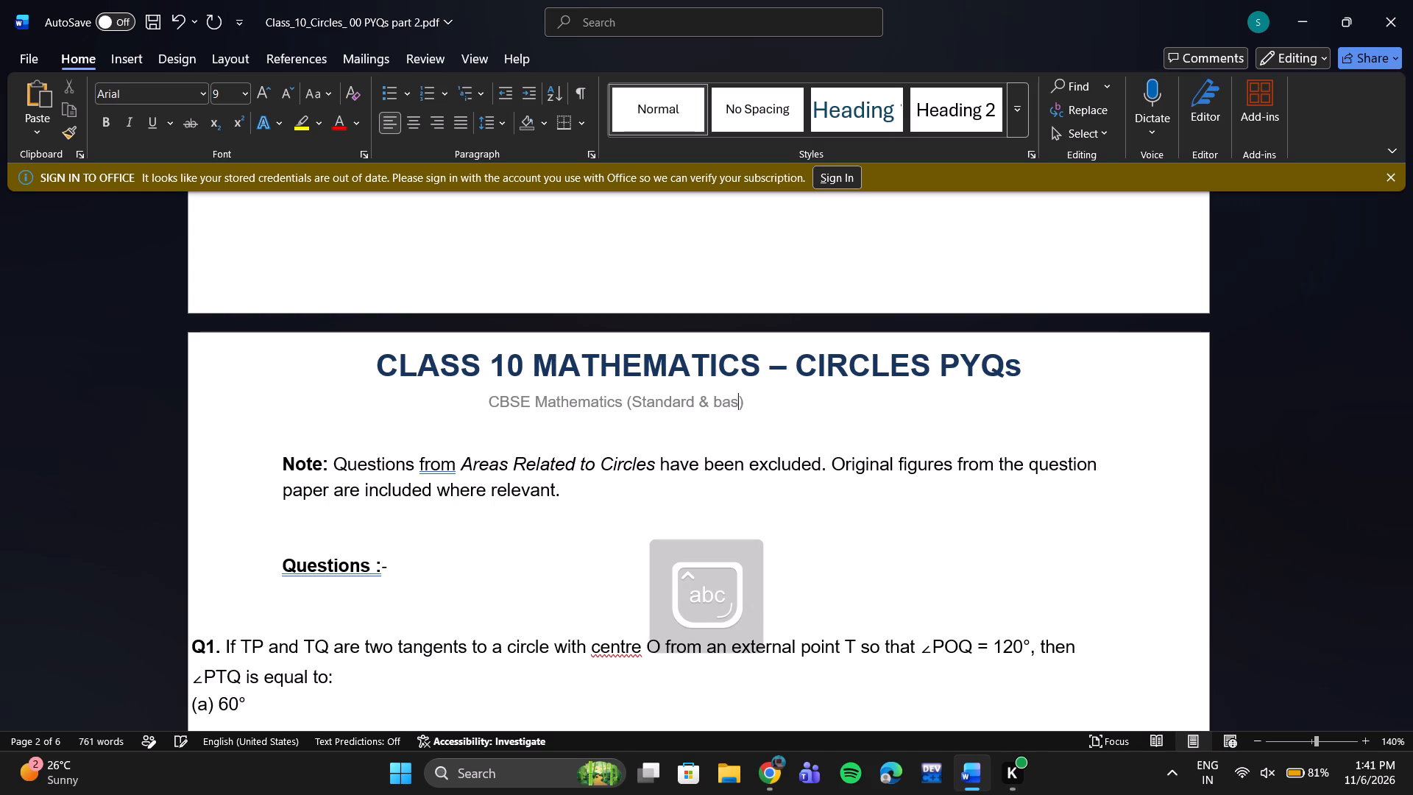
key(BackSpace)
key(BackSpace)
key(BackSpace)
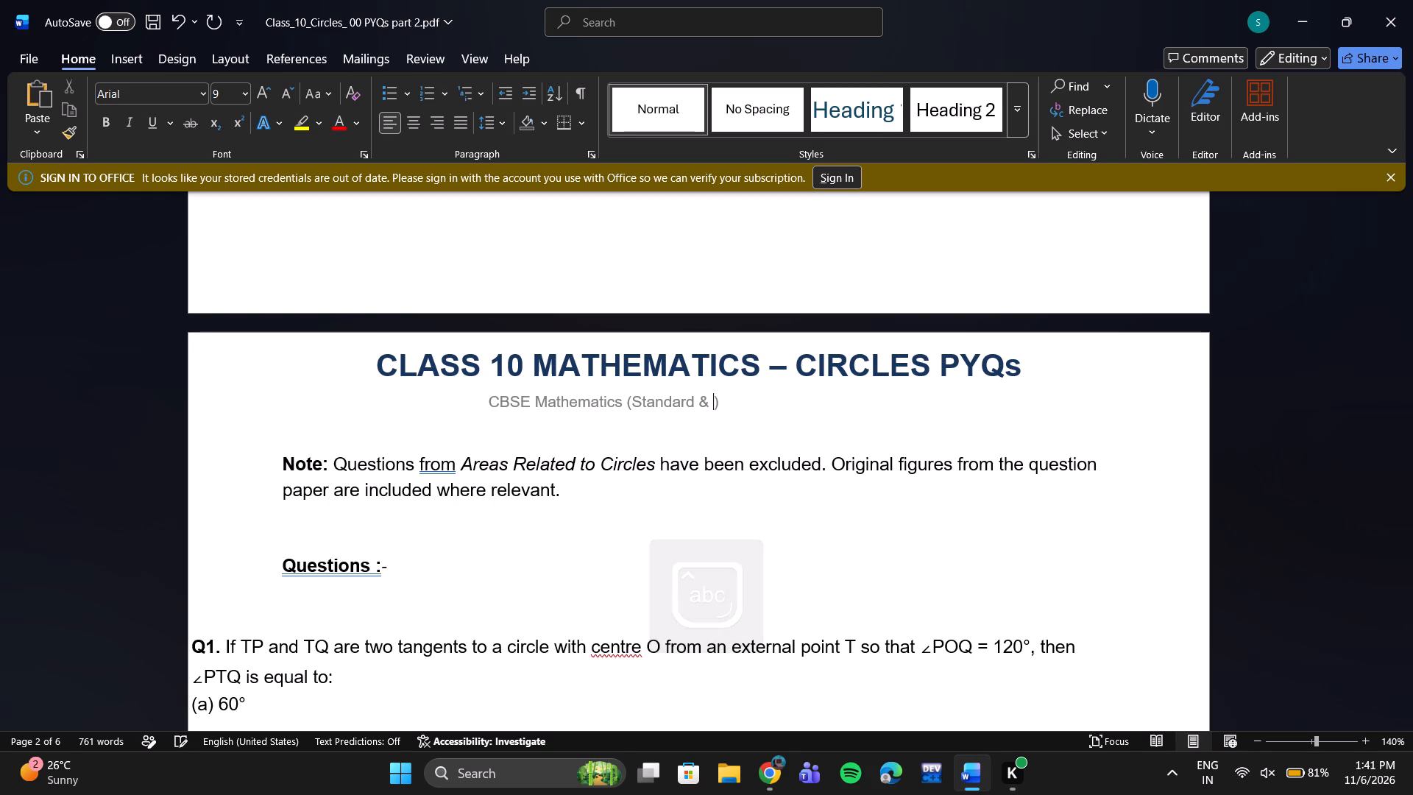
text(asic)
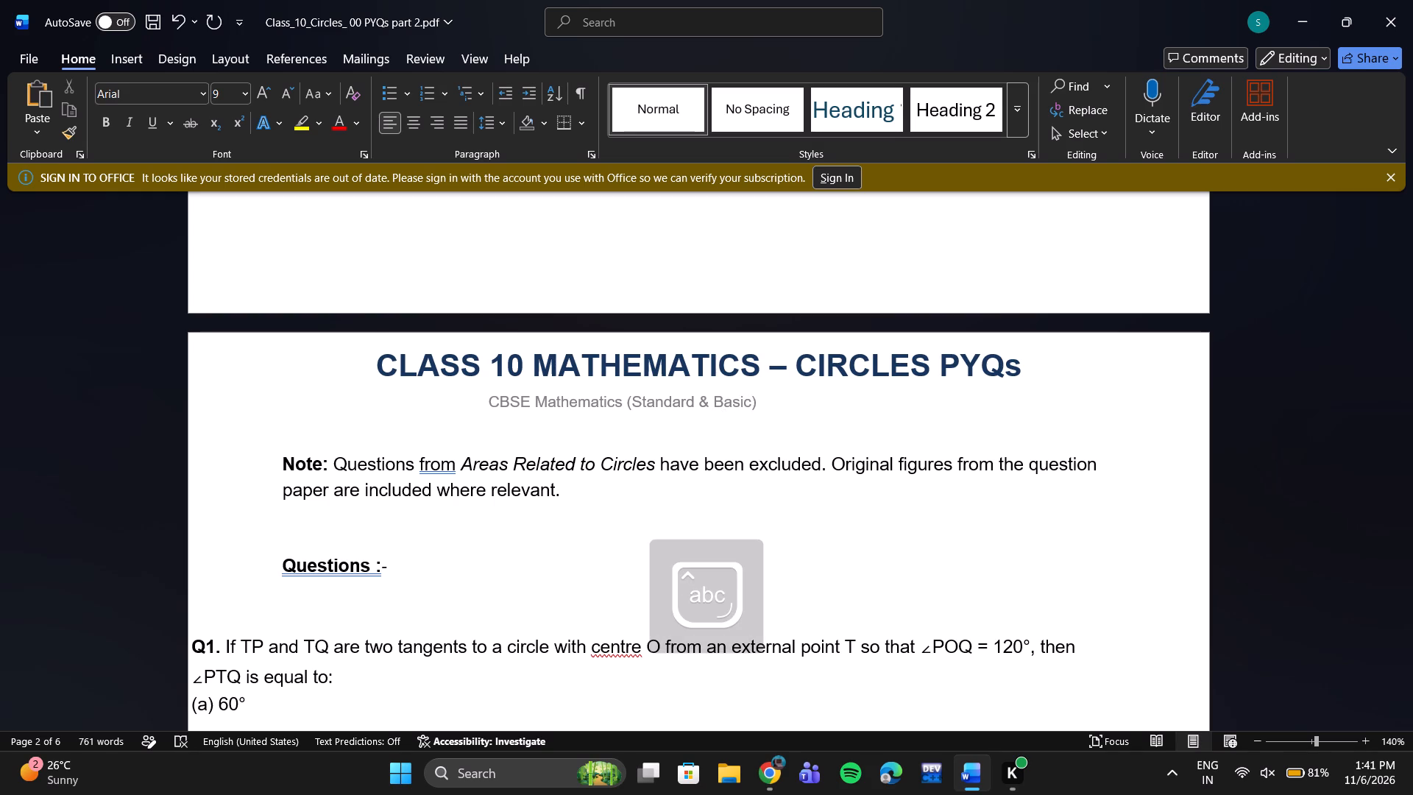
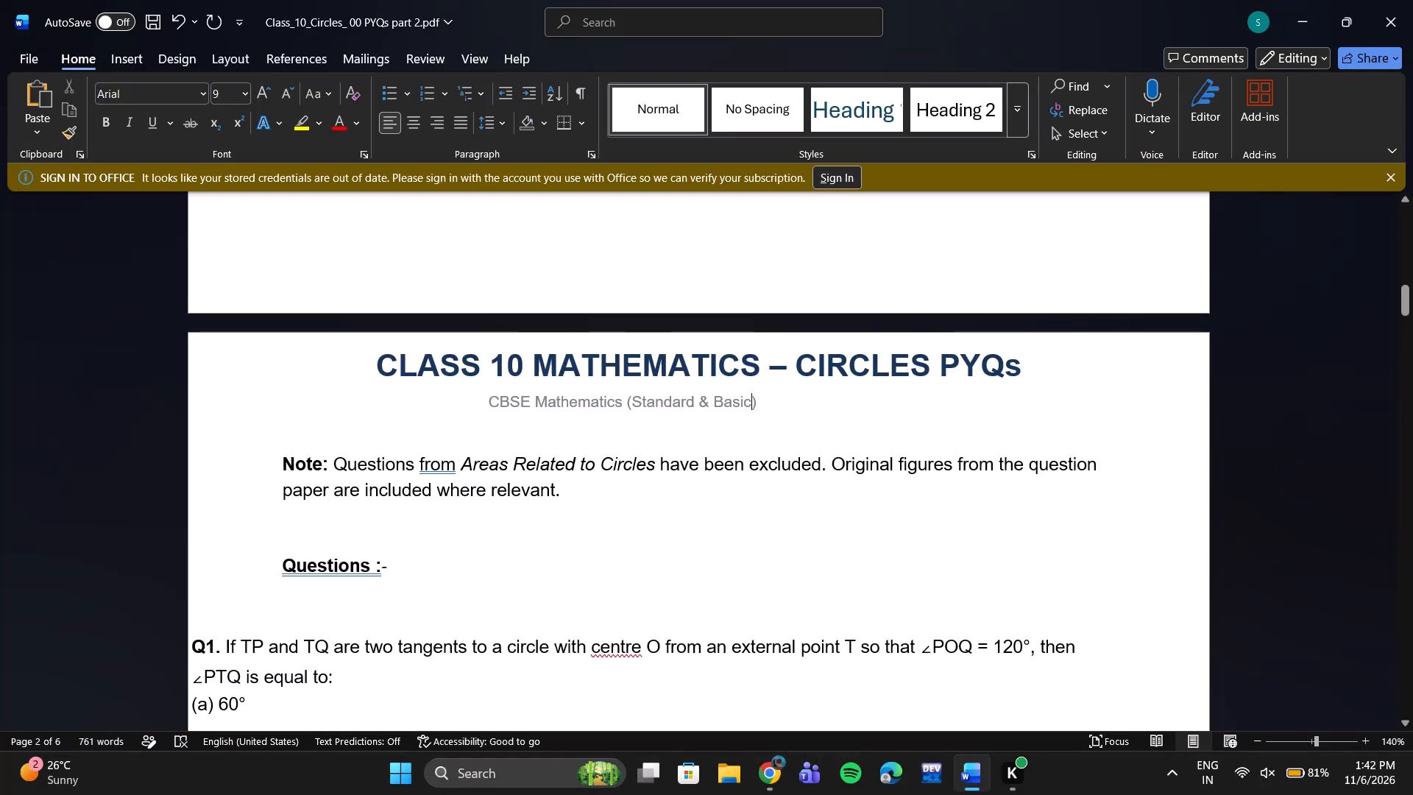
Shift the subtitle "CBSE Mathematics (Standard & Basic)" towards the centre under the title by inserting ten spaces before it.
scroll(372, 569, down, 1)
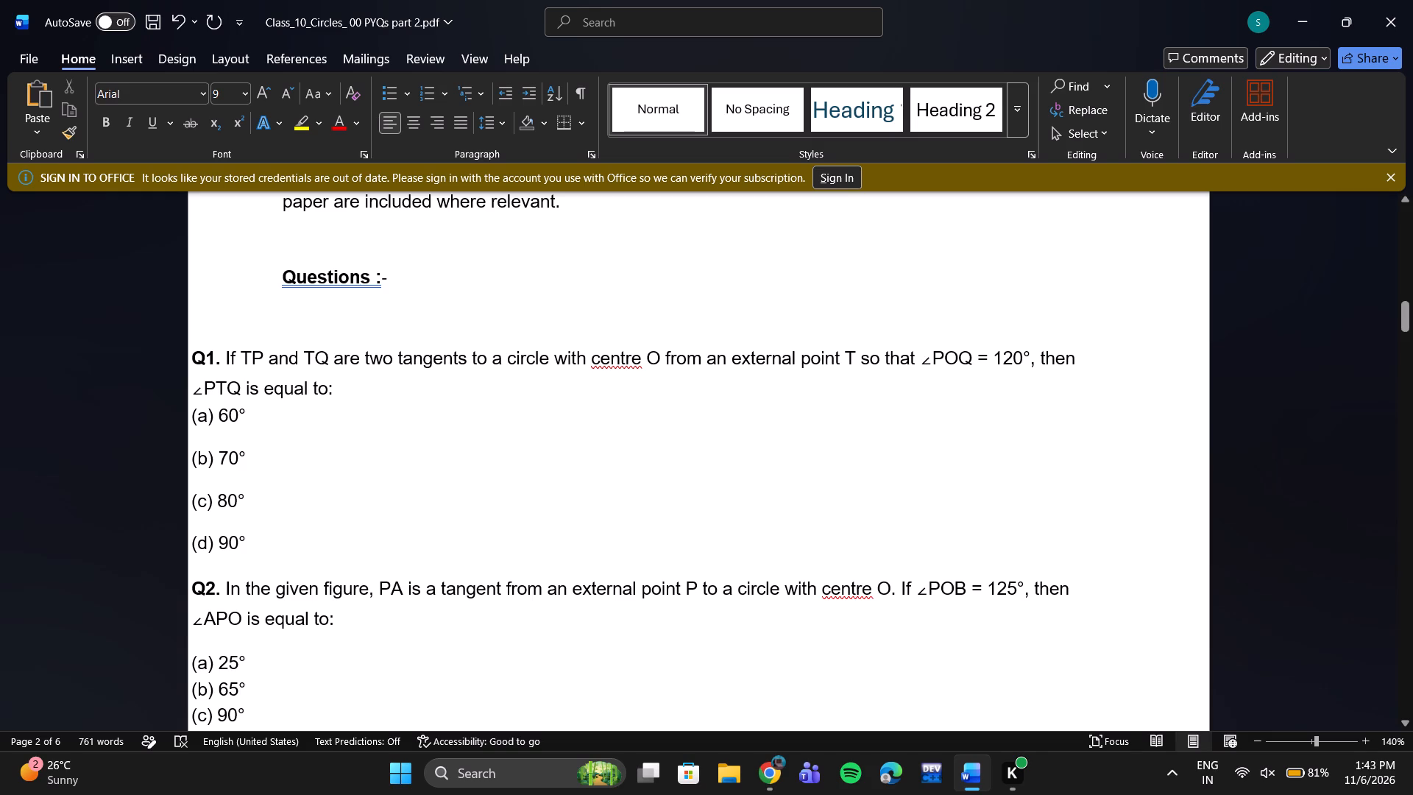
scroll(294, 491, up, 1)
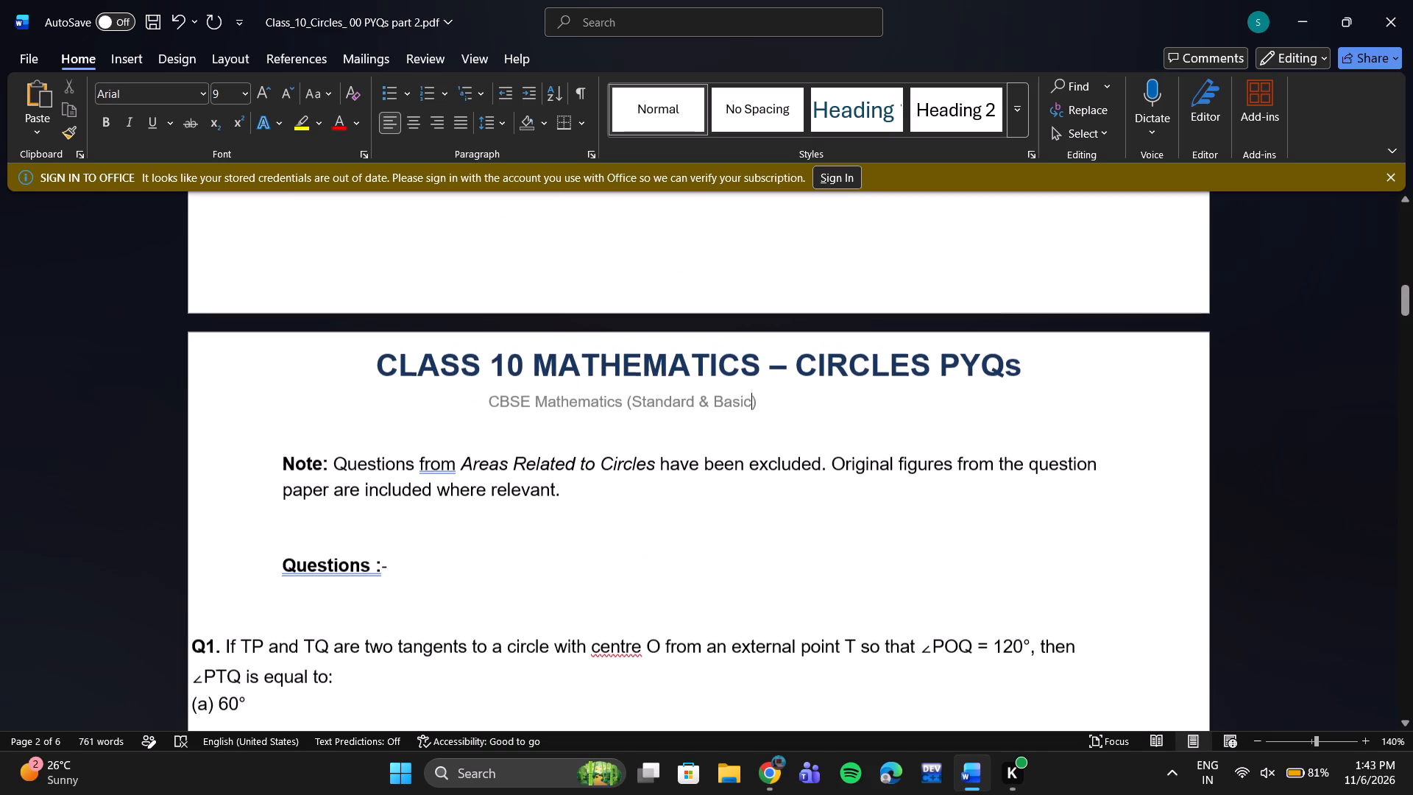
click(494, 396)
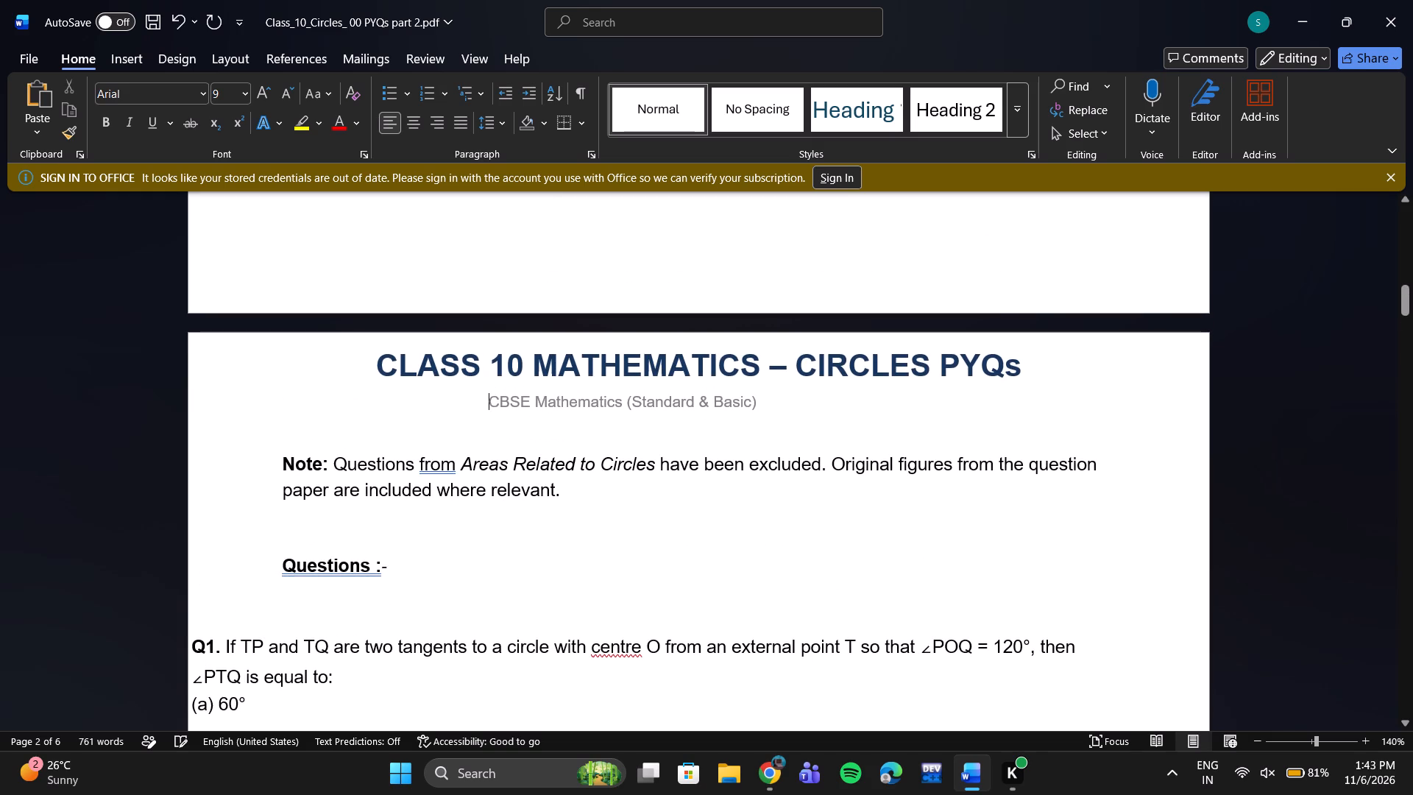
key(space)
key(space)
key(space)
key(space)
key(space)
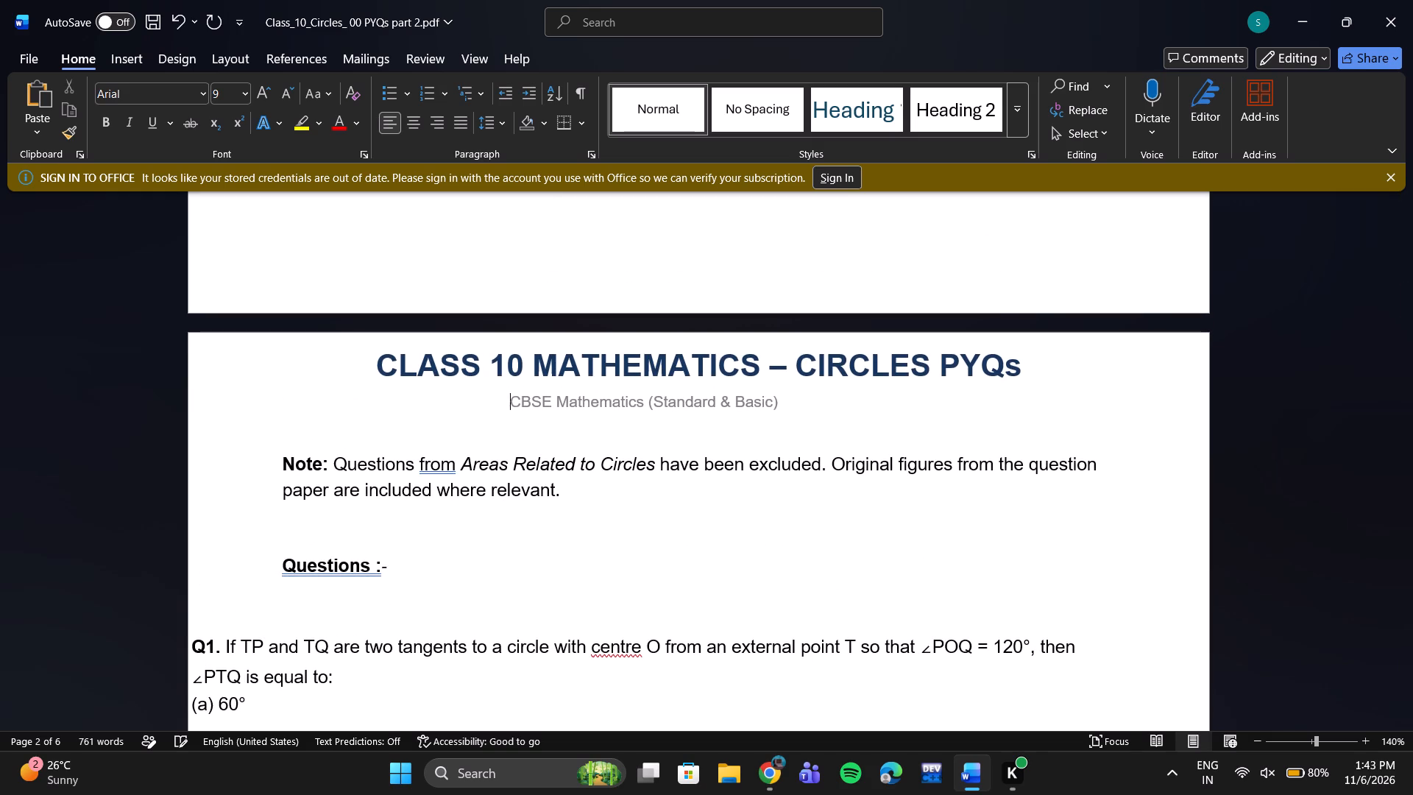
key(space)
key(space)
key(space)
key(space)
key(space)
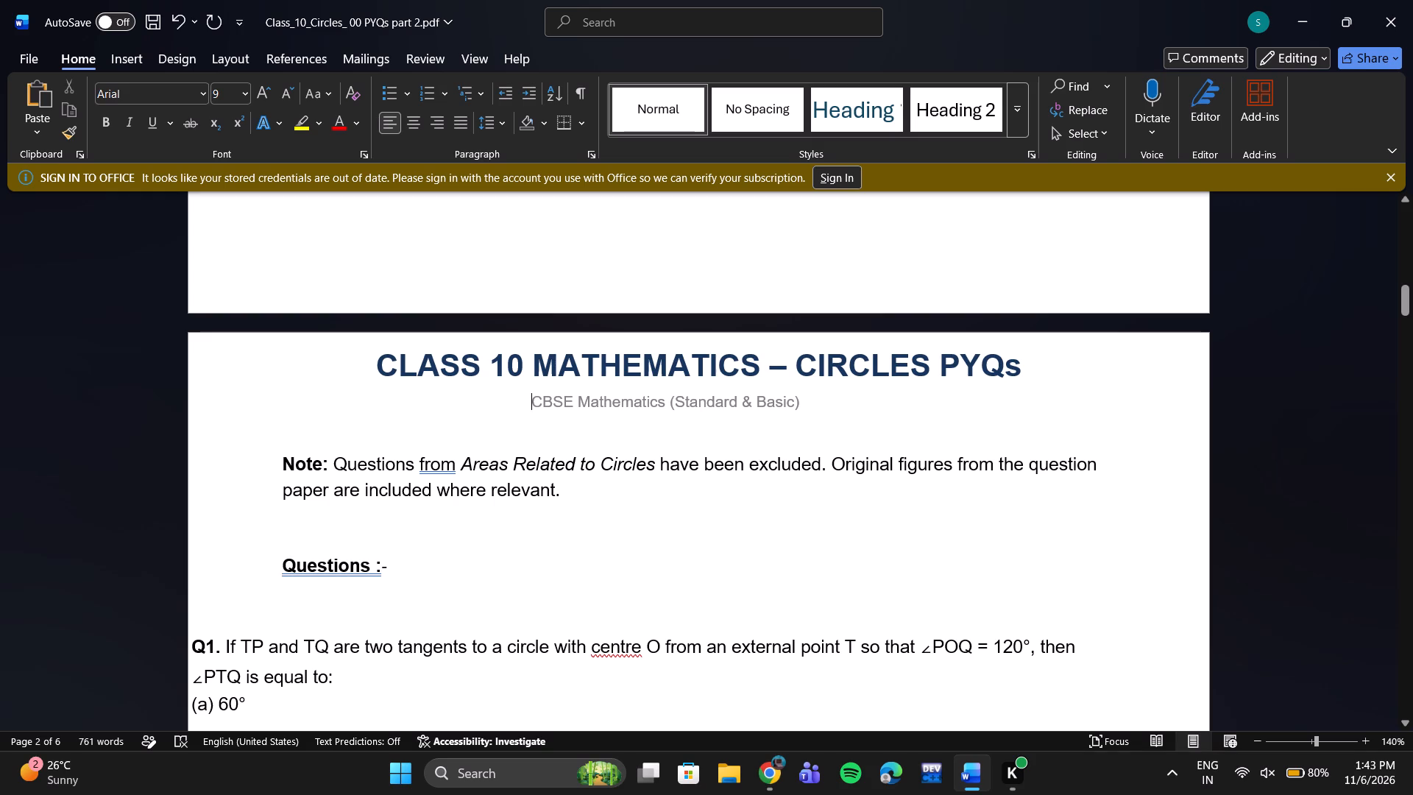
Remove the left indent of the "Questions" heading and accept the grammar correction "Questions:" without a space before the colon.
click(284, 565)
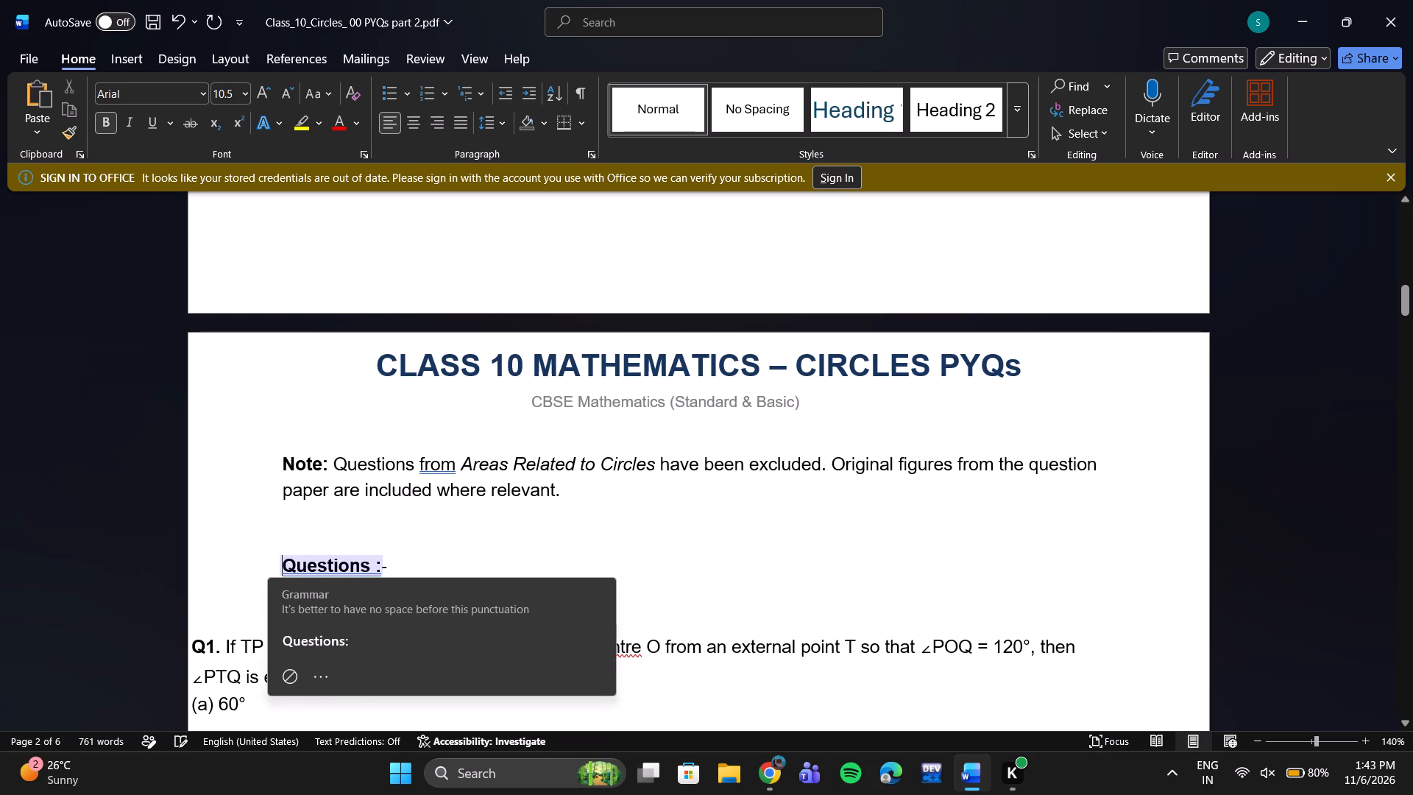
key(BackSpace)
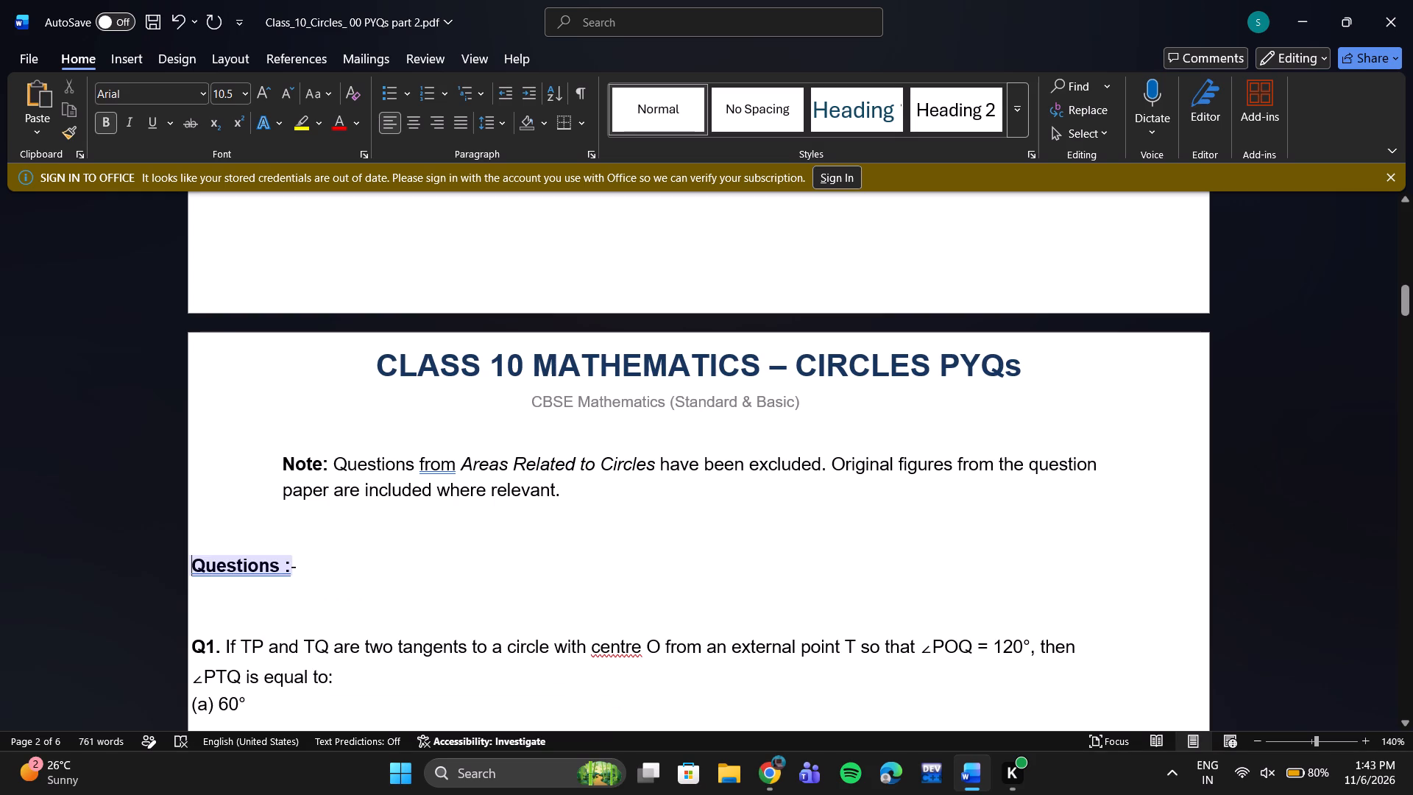
click(256, 558)
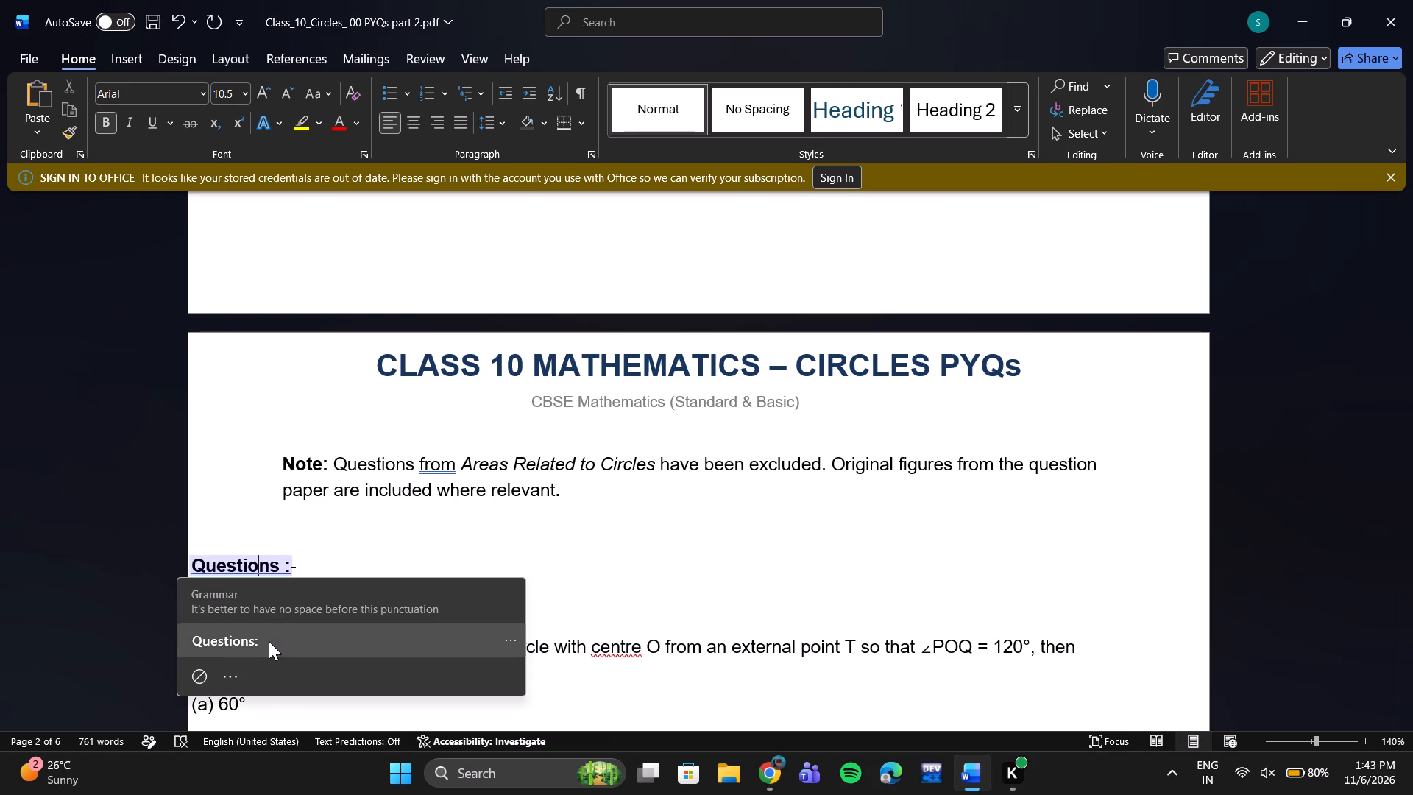
click(269, 641)
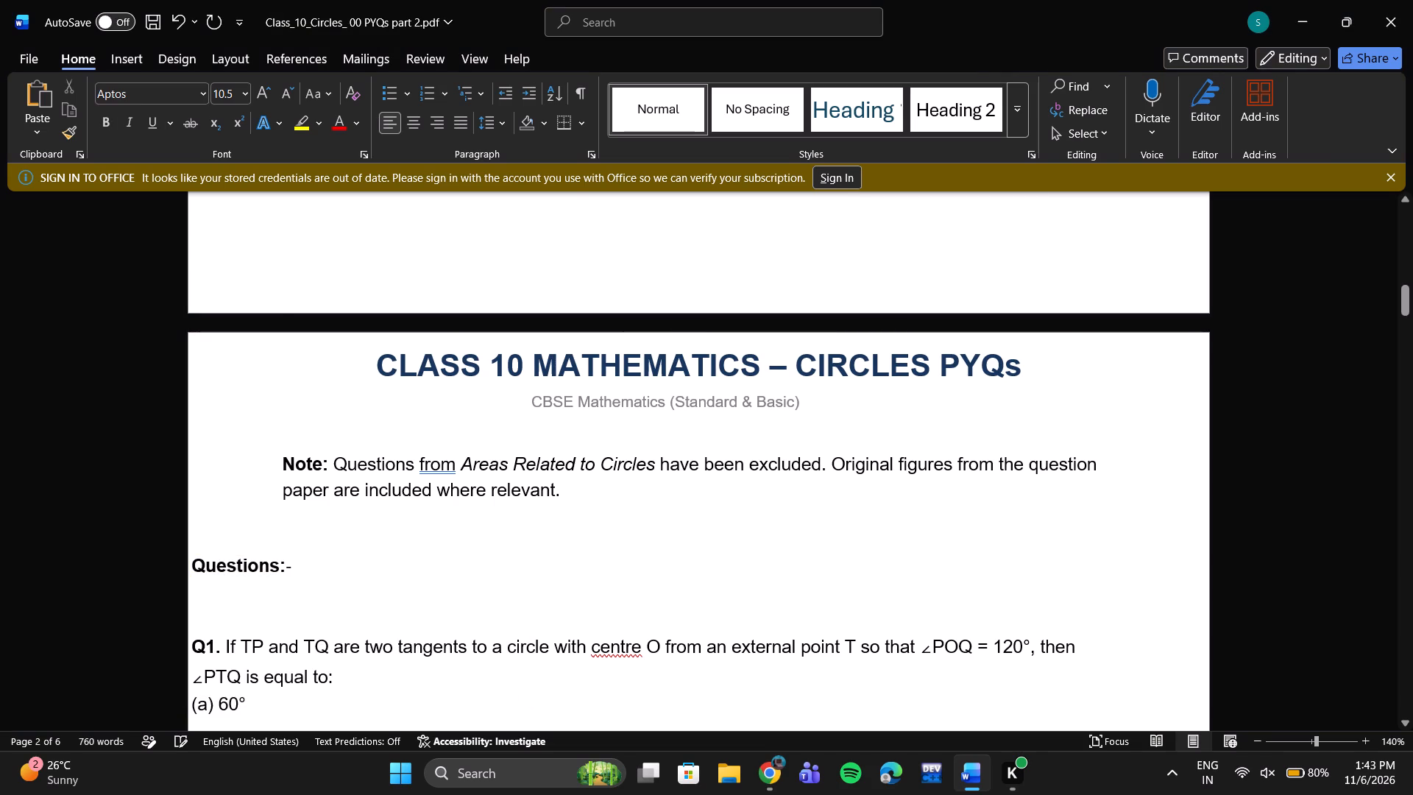
Review the questions and figures from Q1 through Q21 at the end of the document.
scroll(267, 604, down, 3)
scroll(263, 601, up, 3)
scroll(262, 602, down, 1)
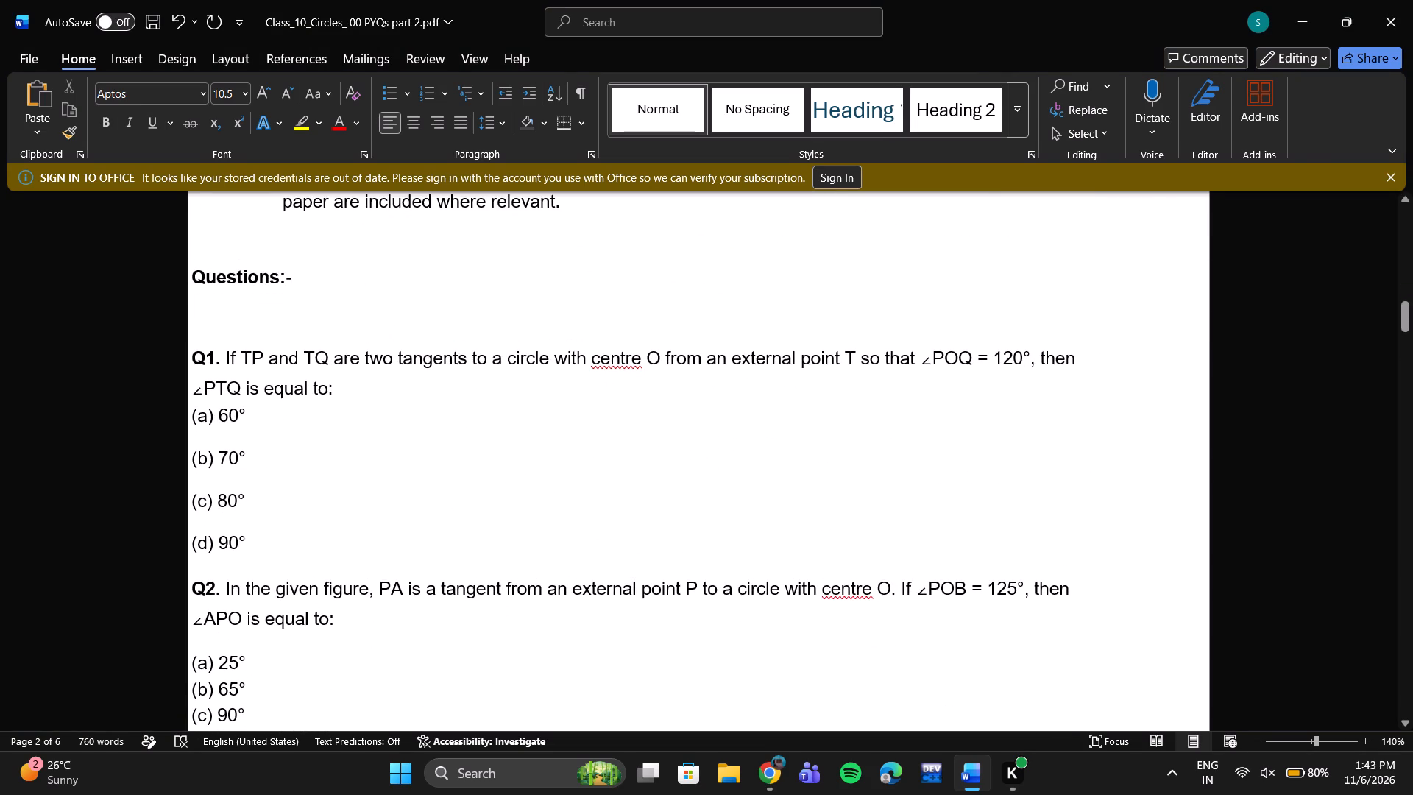
scroll(252, 543, down, 1)
scroll(164, 551, up, 2)
scroll(164, 551, down, 8)
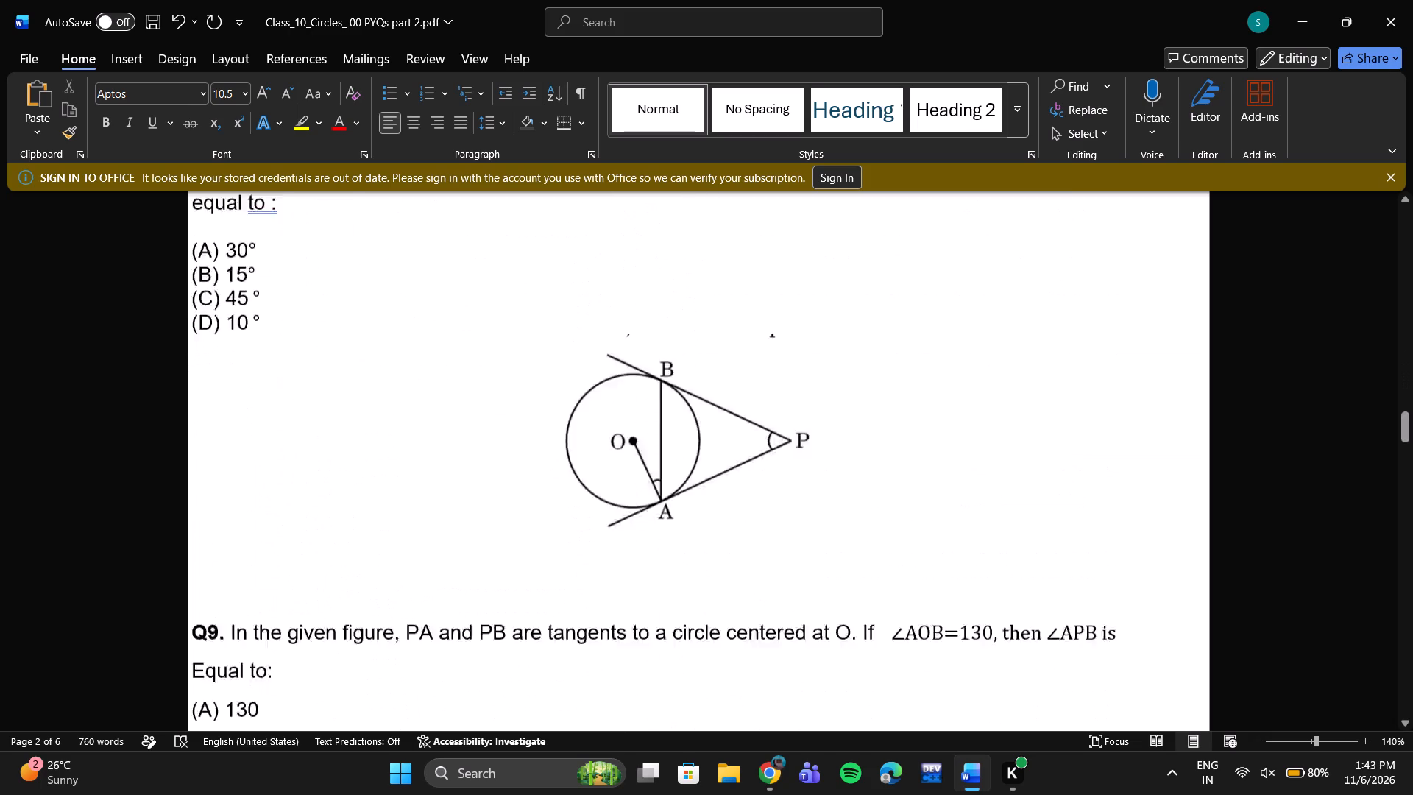
scroll(164, 551, down, 9)
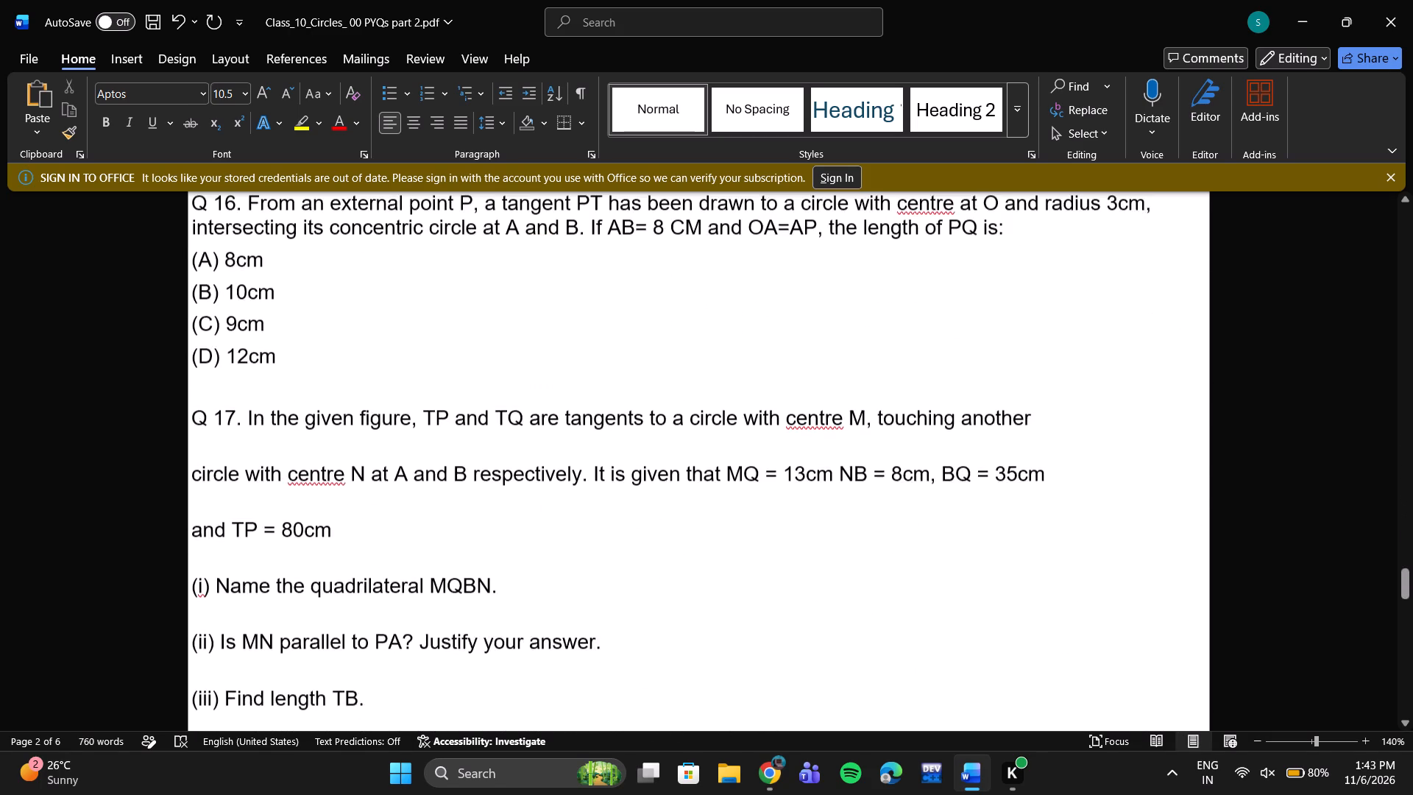
scroll(164, 551, down, 4)
scroll(164, 551, up, 3)
scroll(164, 551, down, 2)
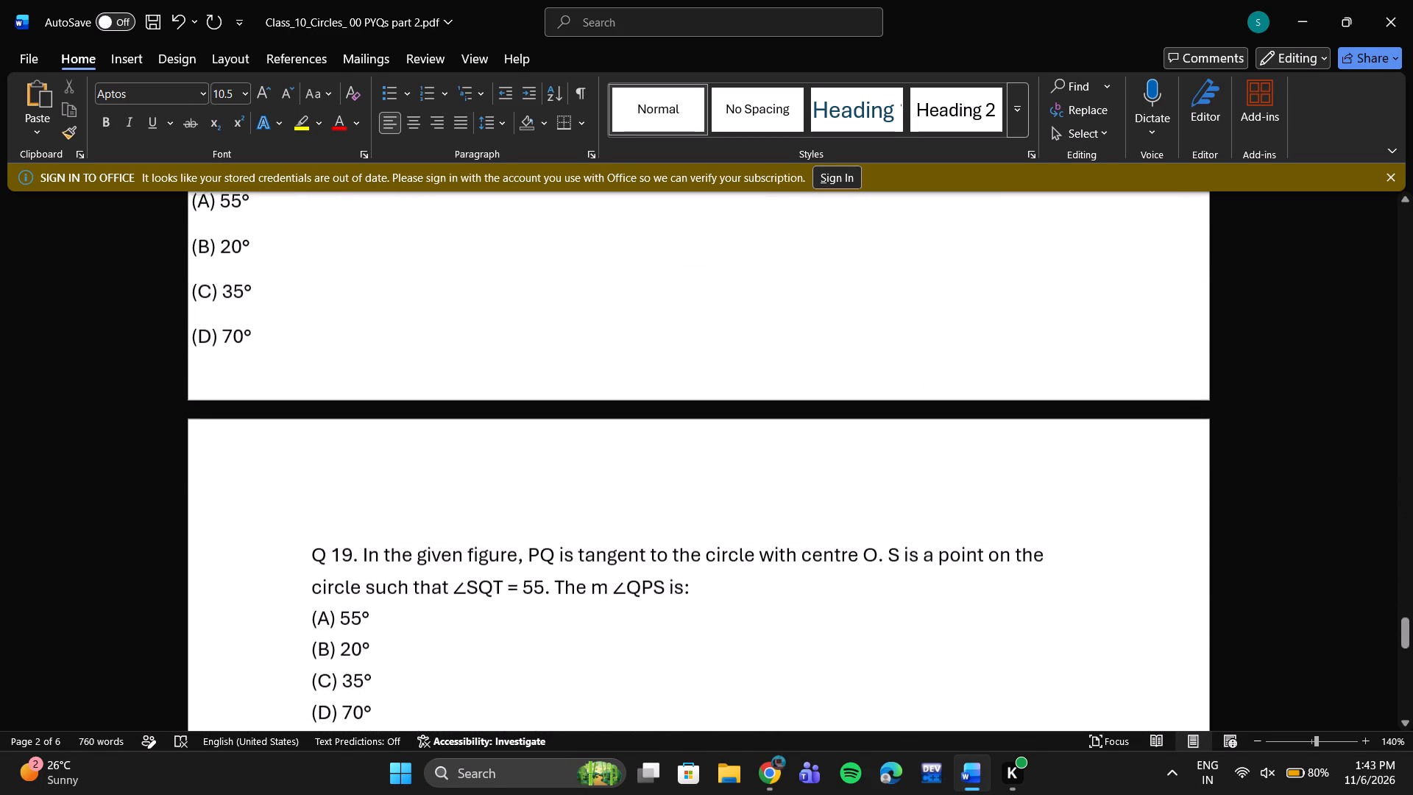
scroll(164, 551, down, 4)
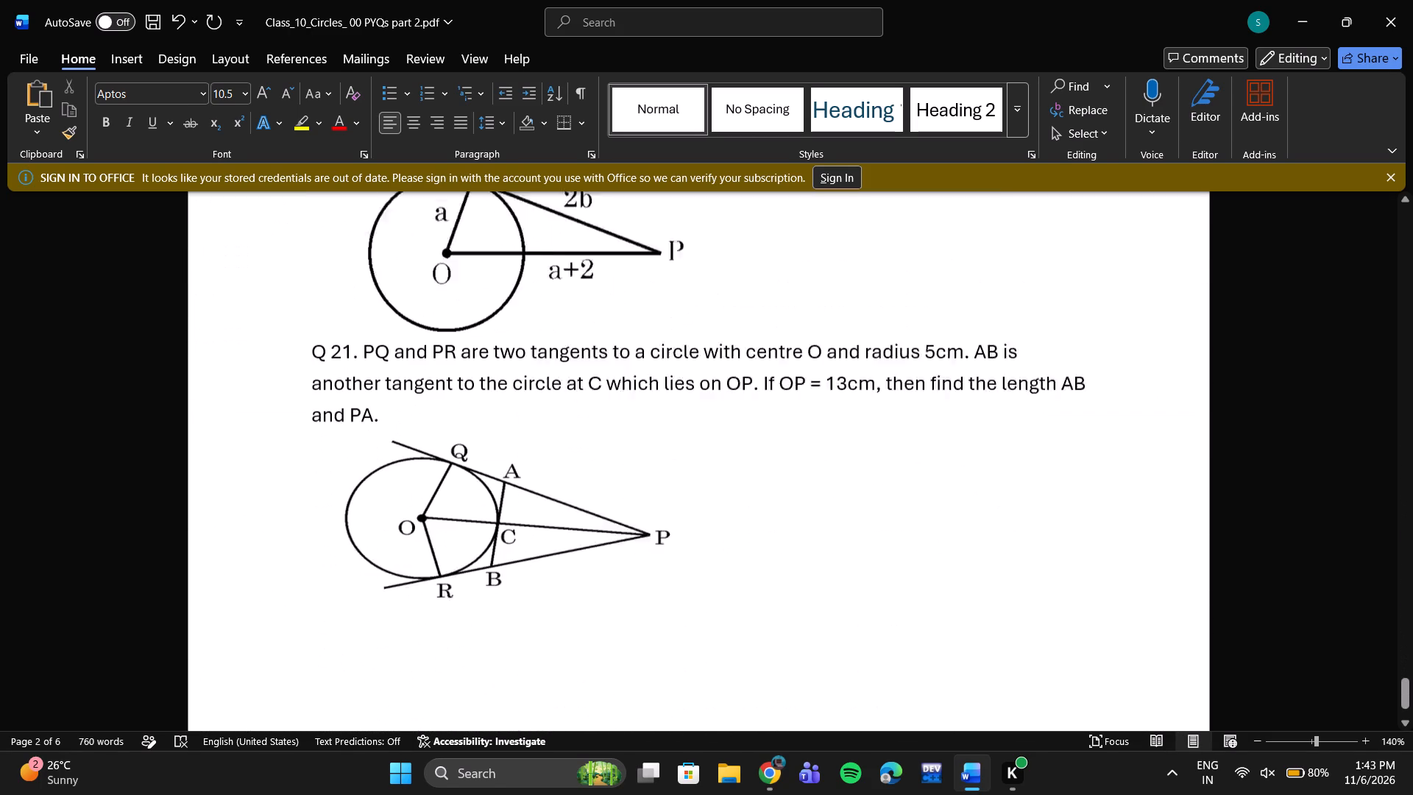
scroll(164, 551, down, 1)
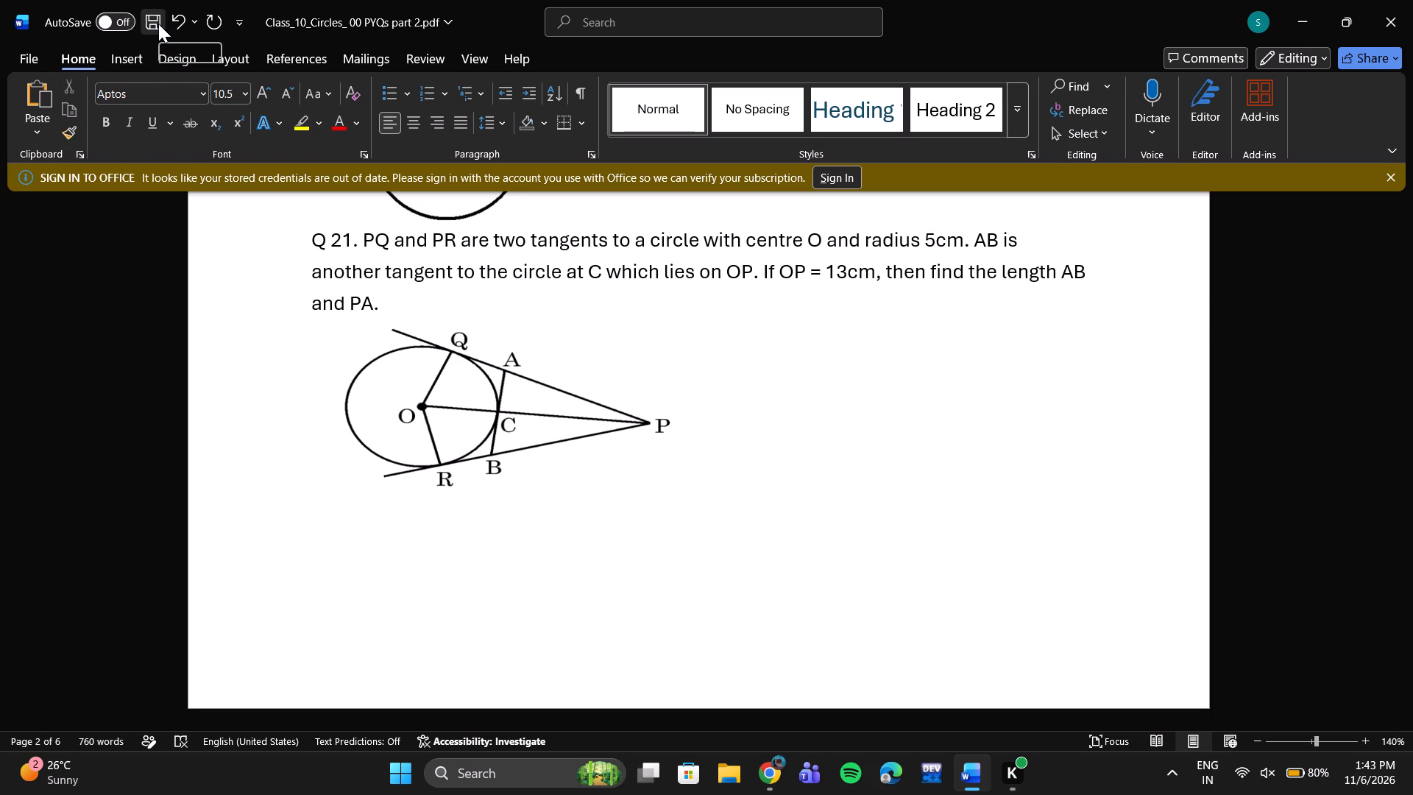
Save the corrected Circles document.
key(ctrl+s)
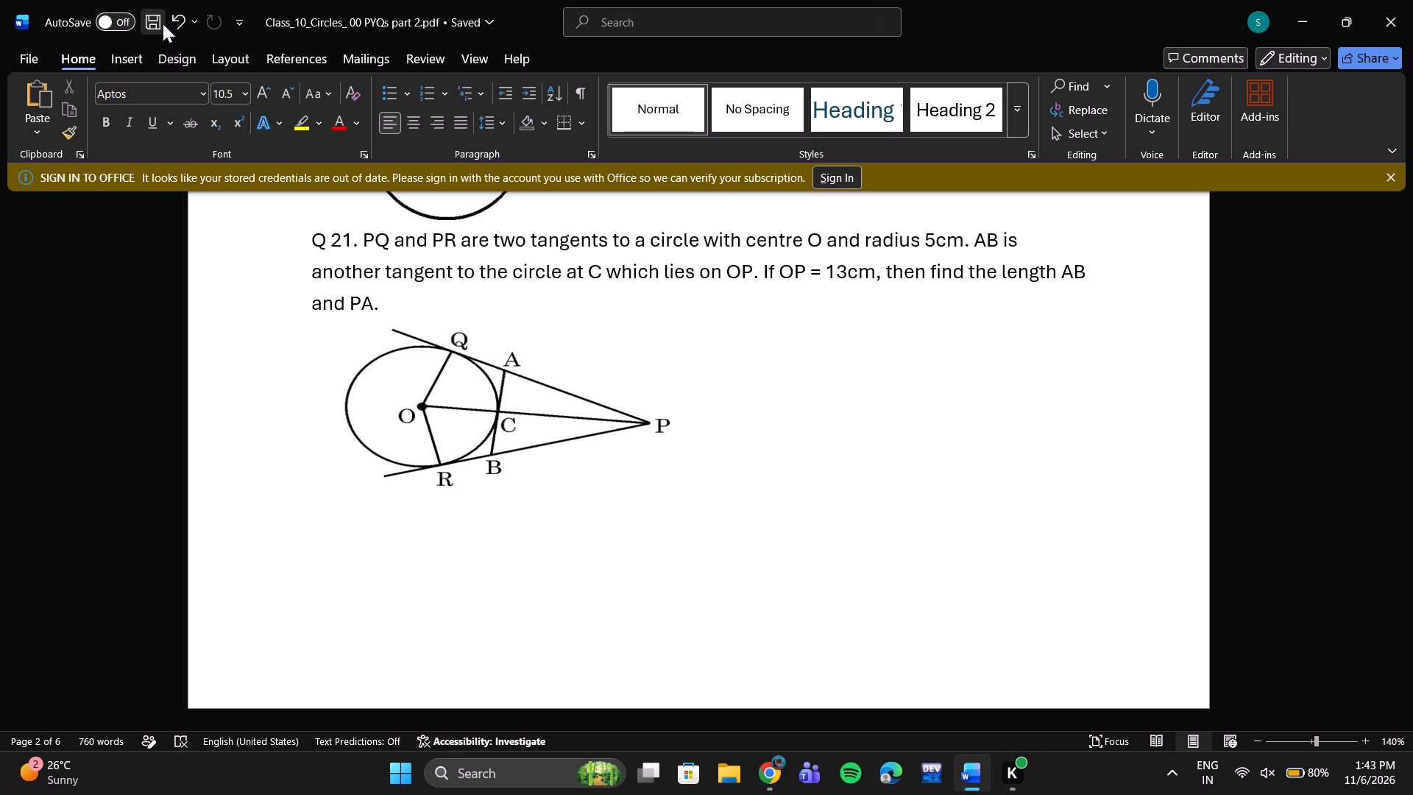
key(ctrl+s)
click(155, 20)
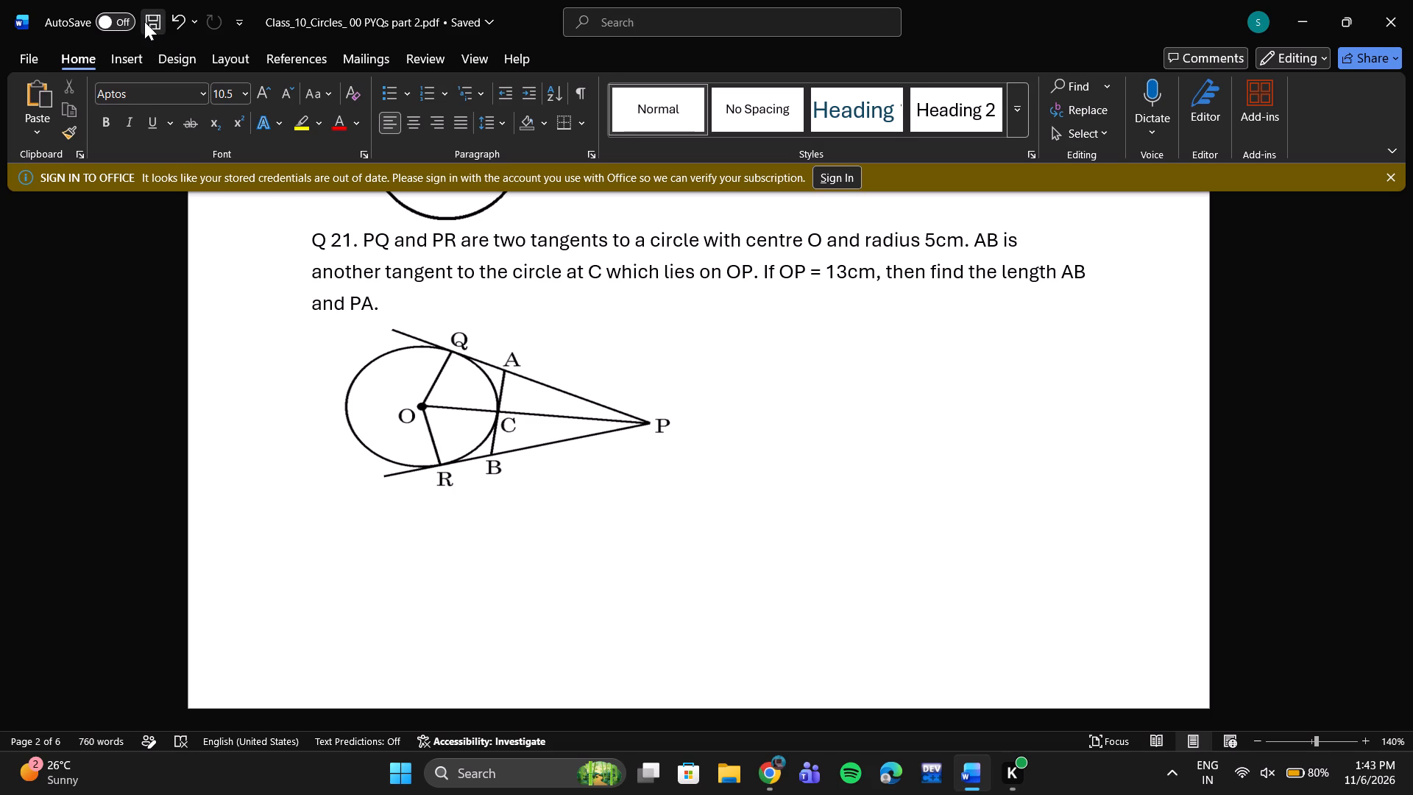
click(144, 21)
triple_click(156, 21)
triple_click(156, 21)
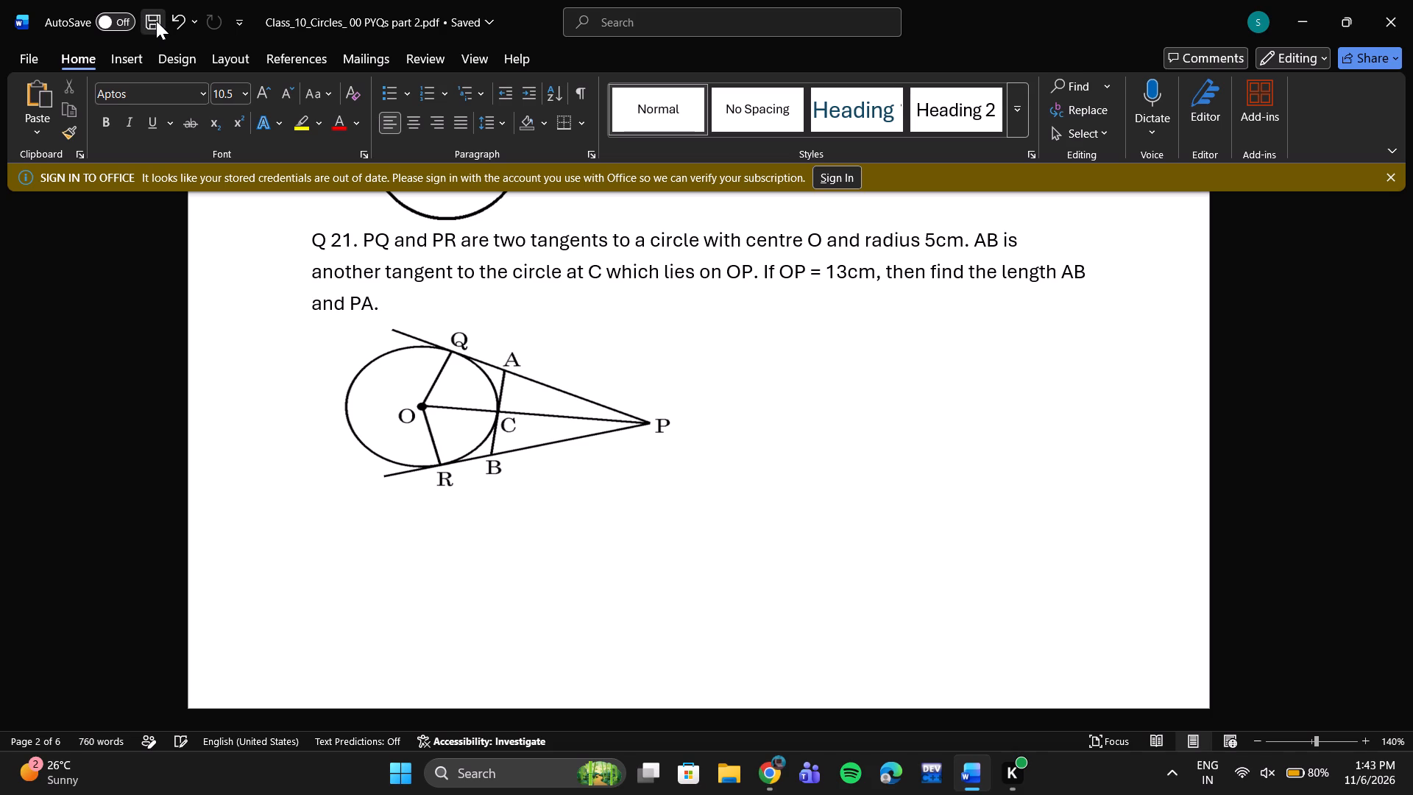
triple_click(157, 20)
double_click(158, 18)
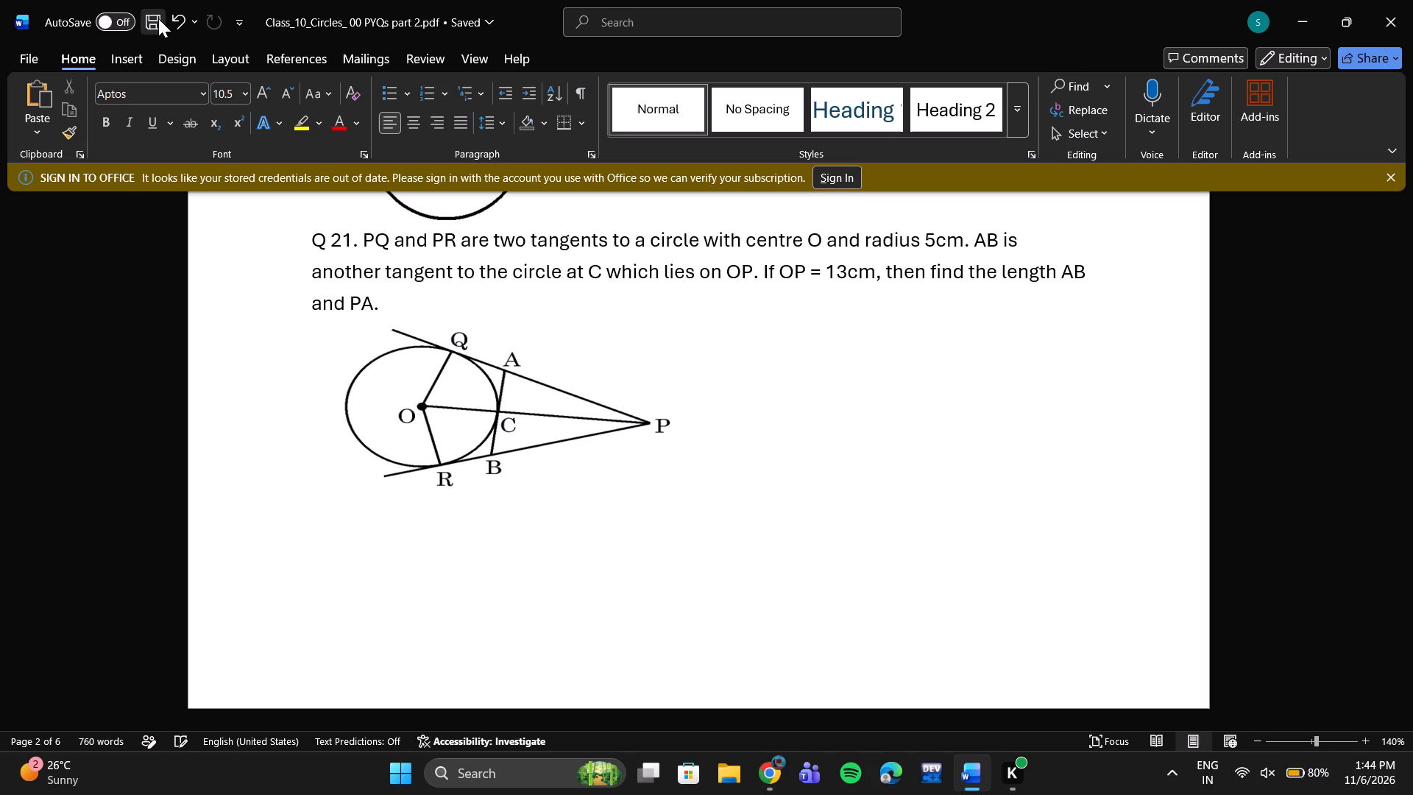
click(158, 18)
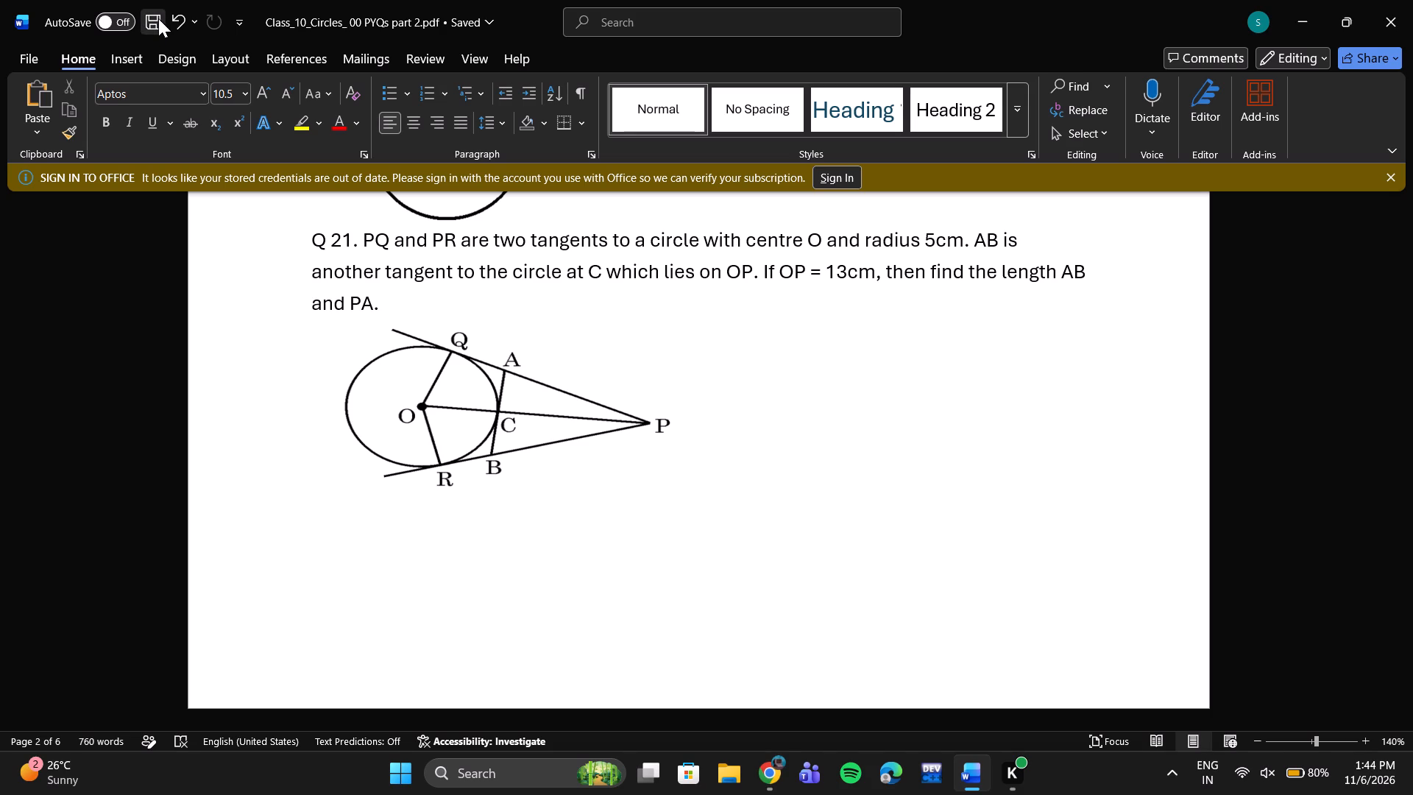
click(158, 18)
click(158, 18)
click(158, 18)
click(156, 34)
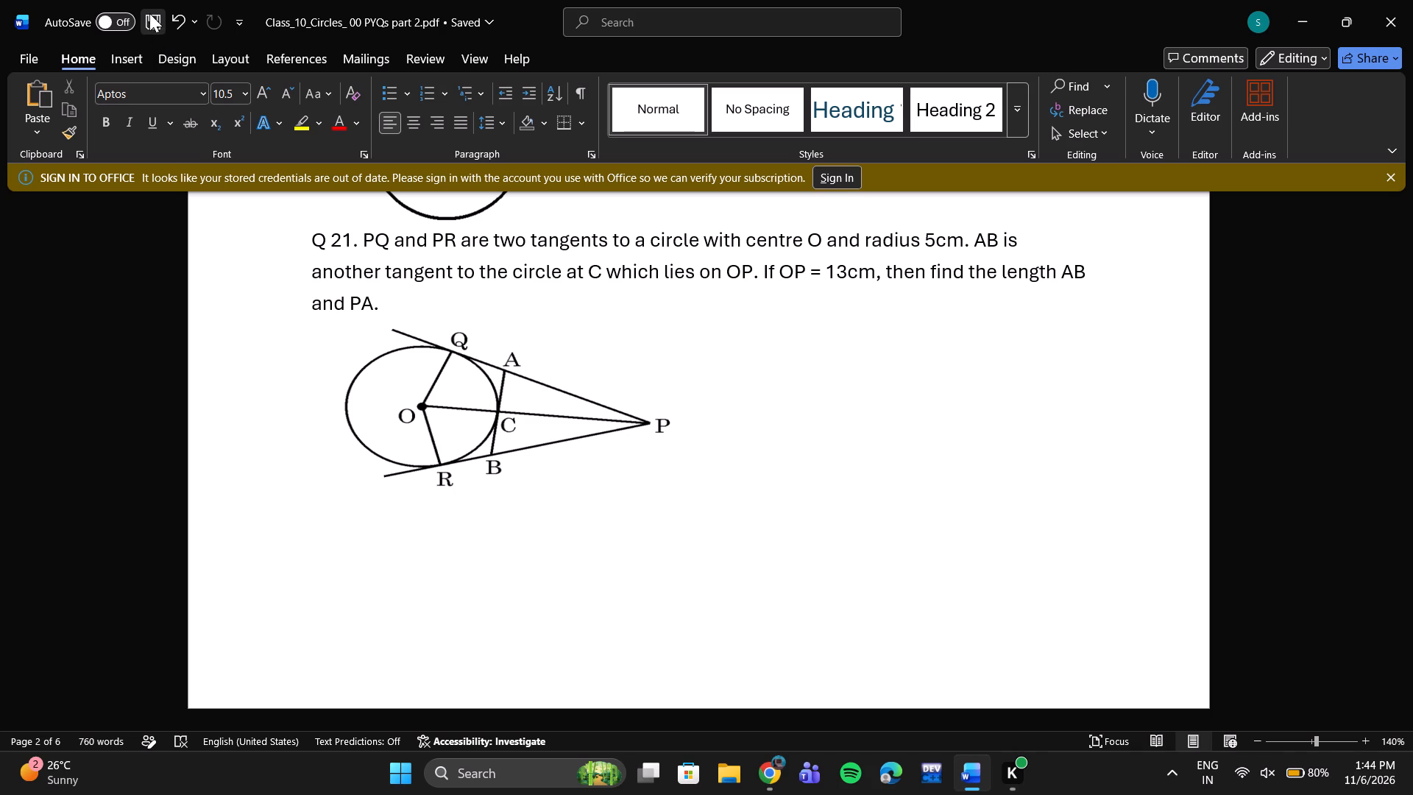
click(149, 13)
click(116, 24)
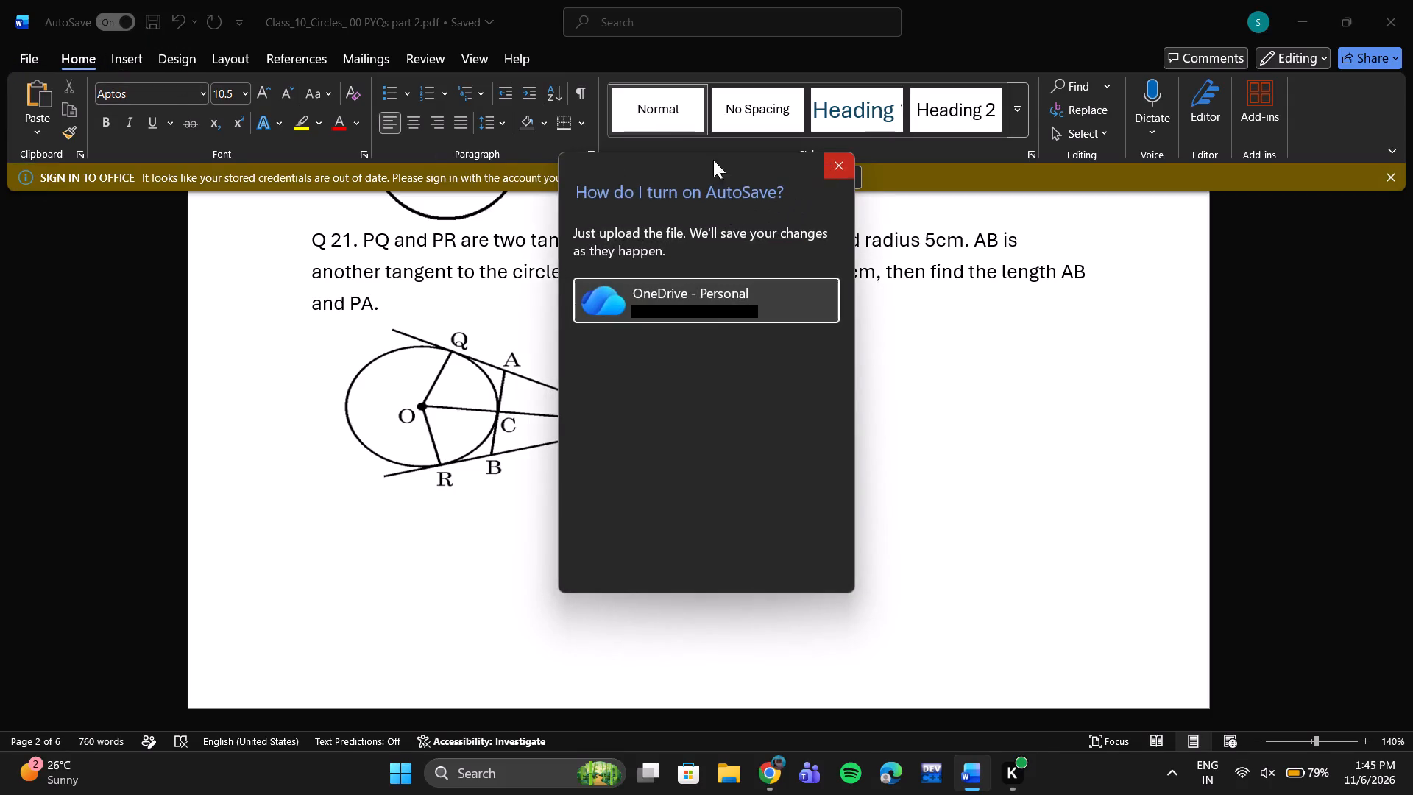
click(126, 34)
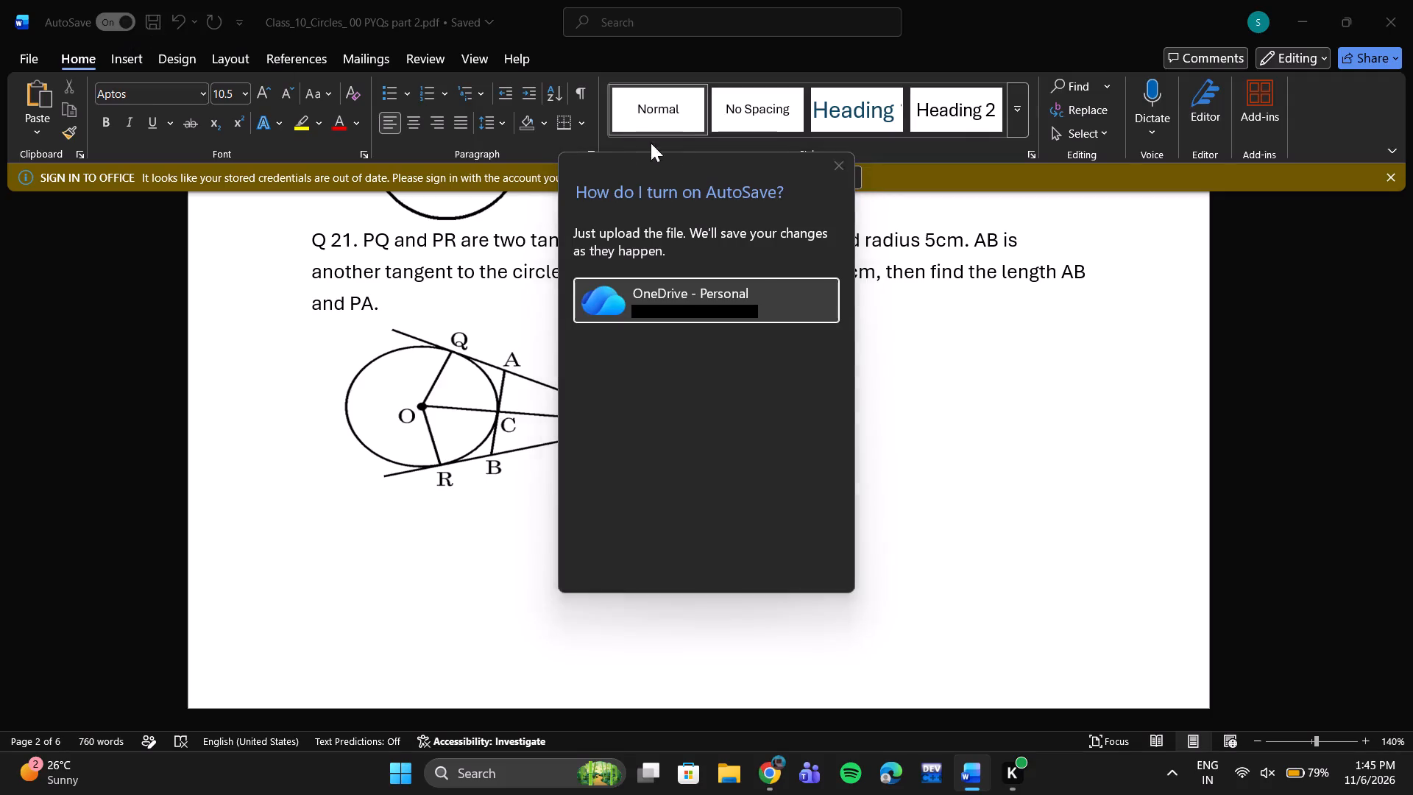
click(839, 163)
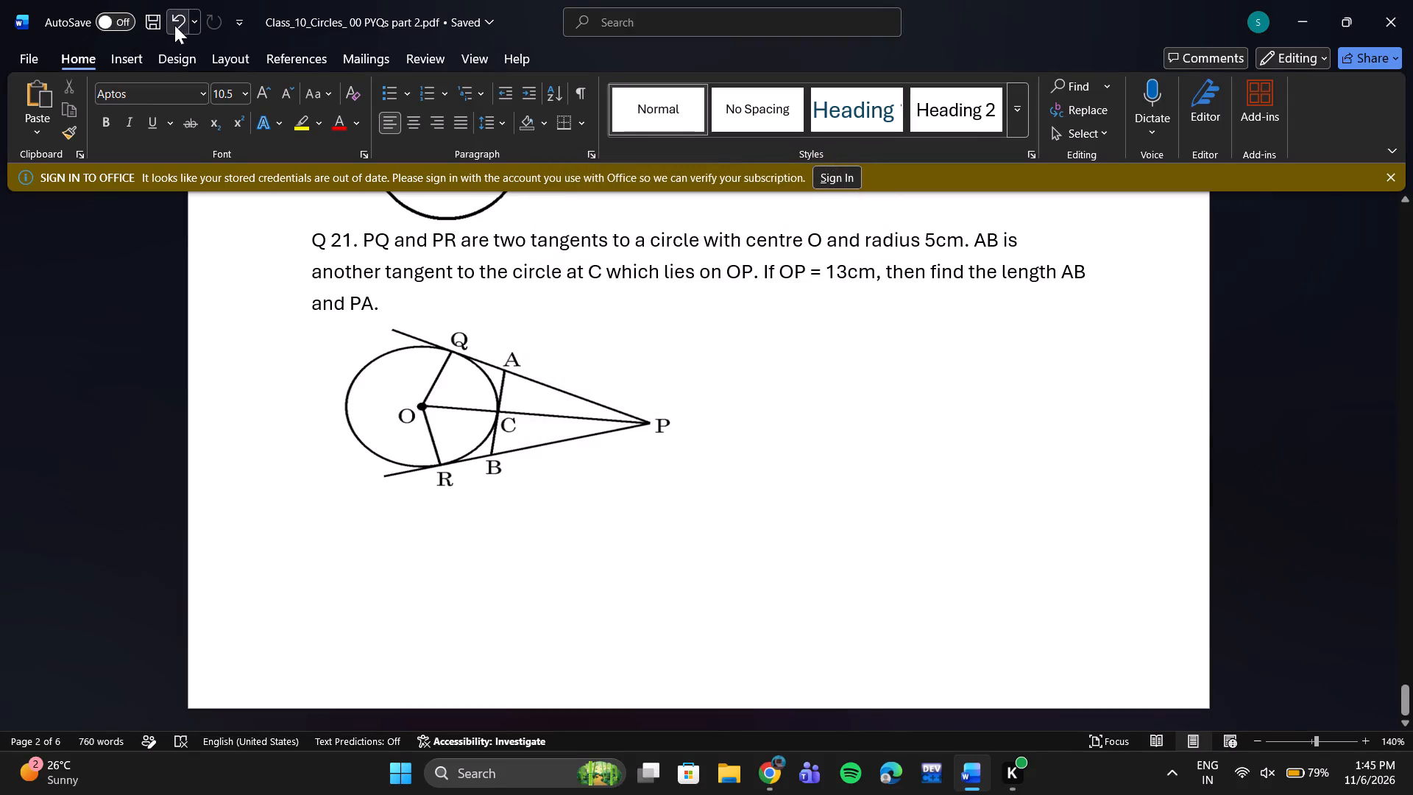
Save the Circles document again.
click(157, 20)
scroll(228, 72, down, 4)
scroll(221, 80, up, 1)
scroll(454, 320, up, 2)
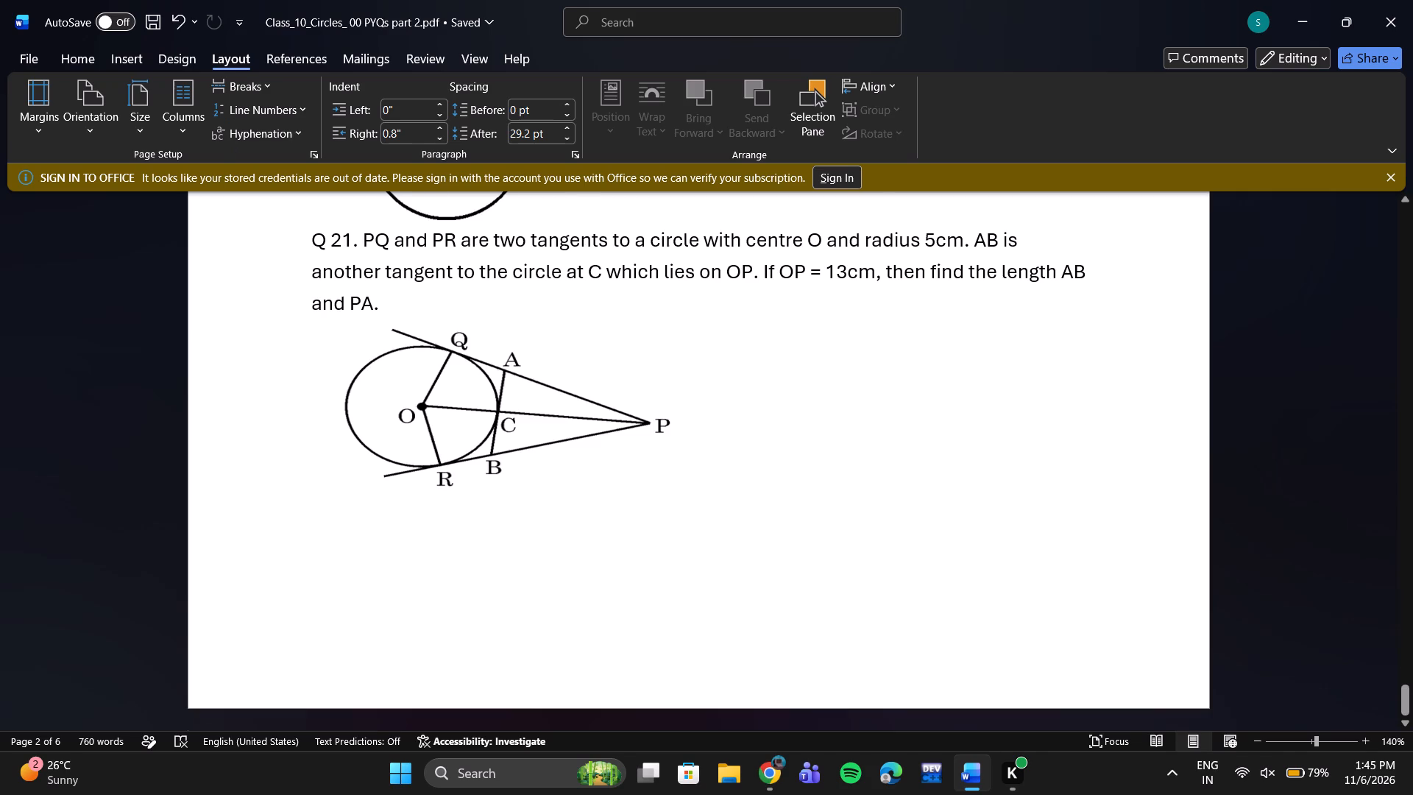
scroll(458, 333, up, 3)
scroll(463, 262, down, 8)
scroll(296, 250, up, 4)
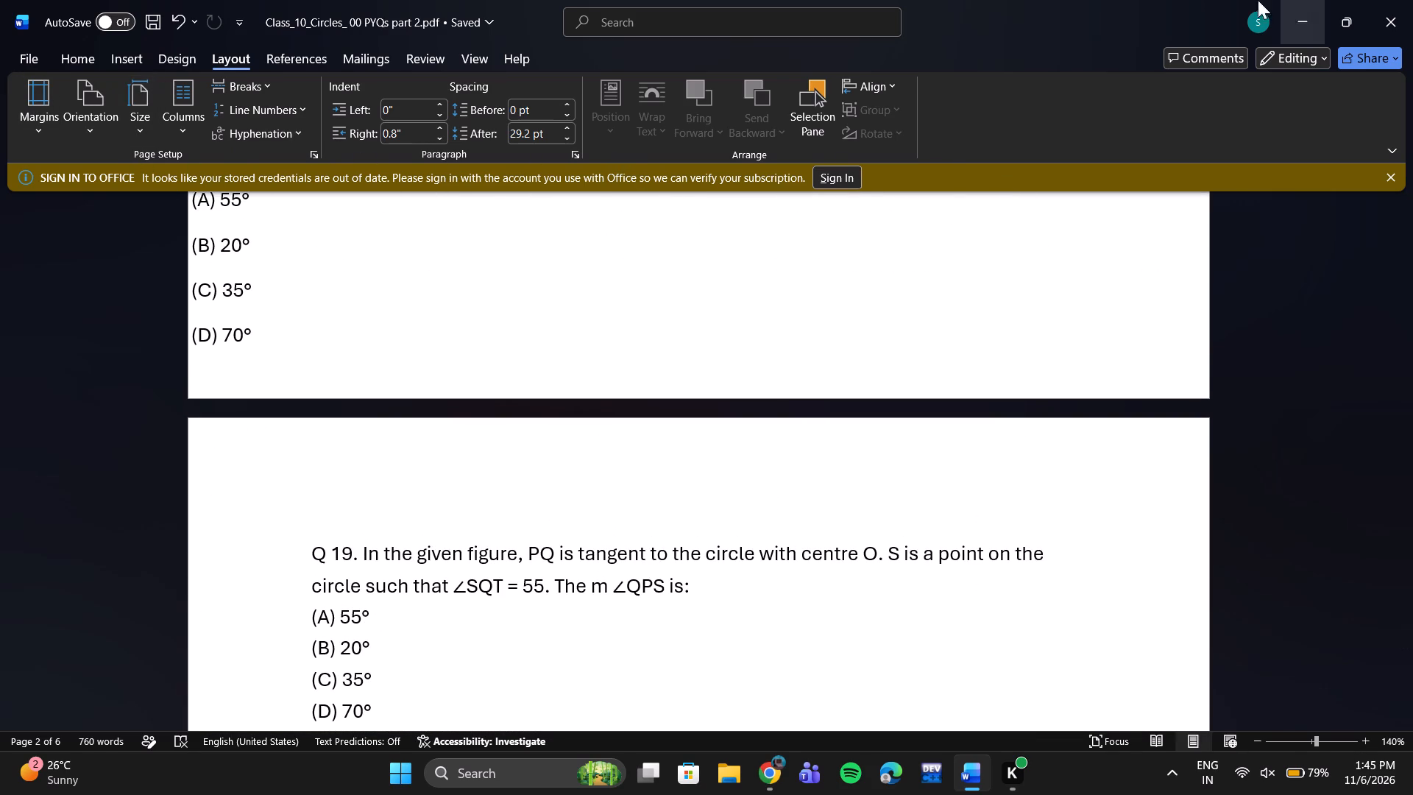
Minimize the Word window to get back to the browser's angle symbols page.
click(1306, 13)
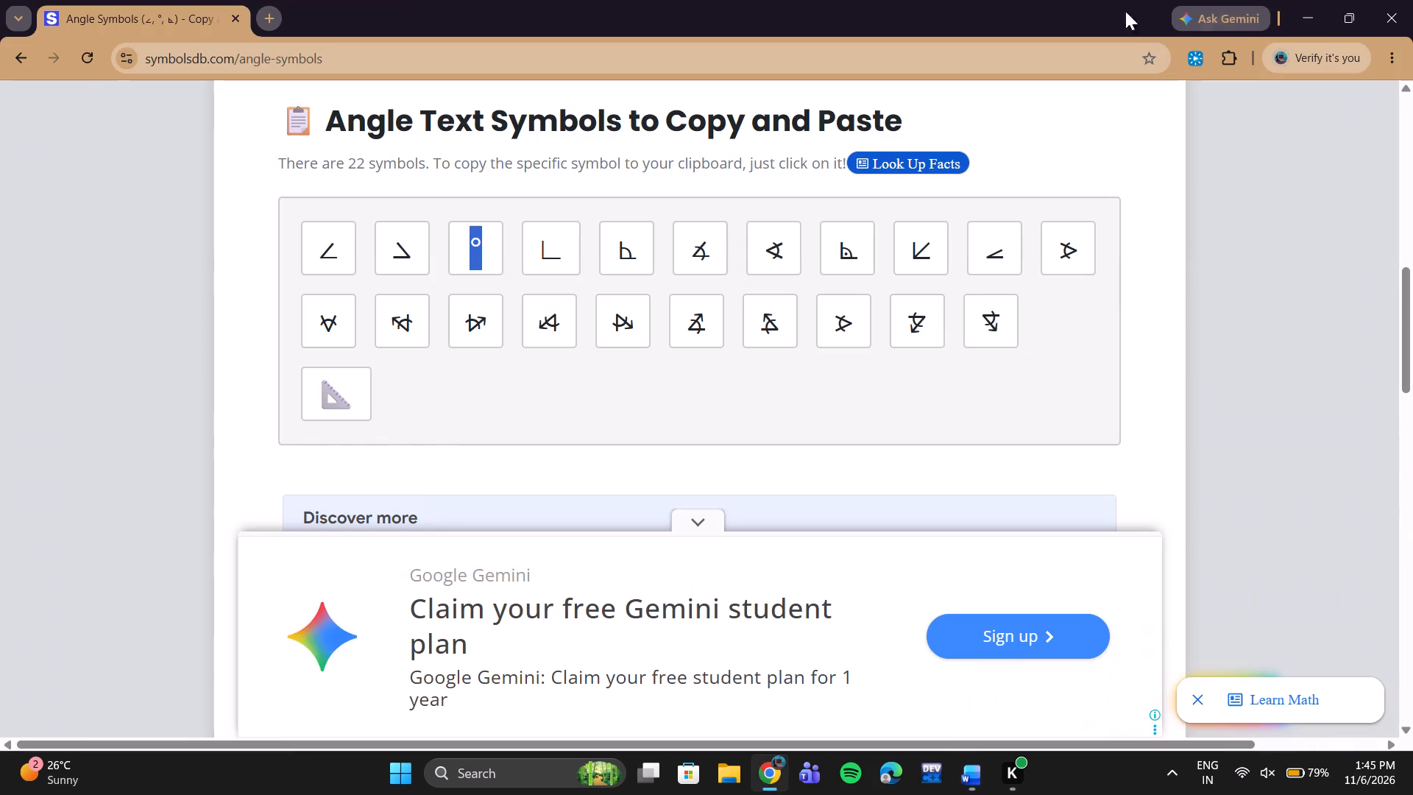
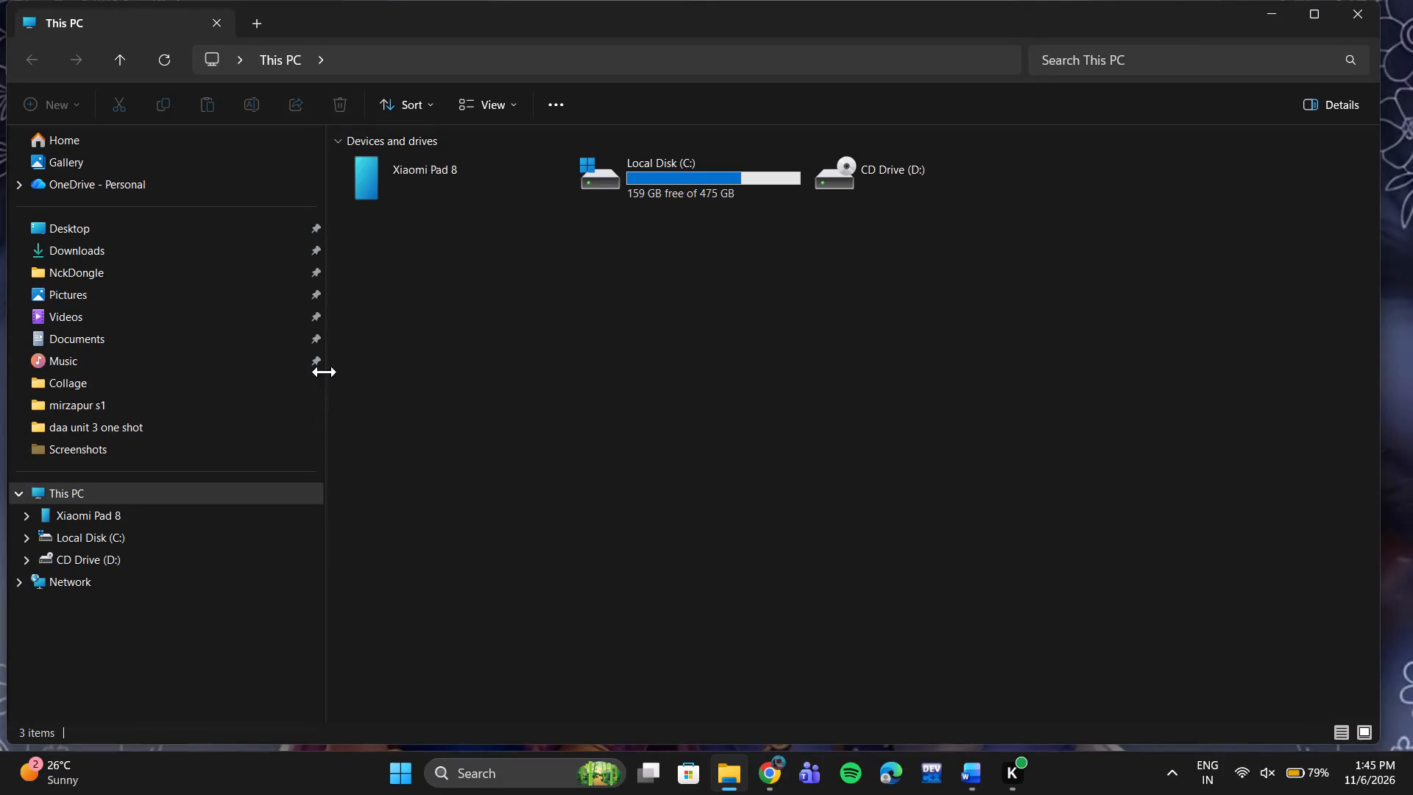
Open the saved Class_10_Circles_ 00 PYQs part 2.pdf Word document from the Downloads folder, check its final questions, and close it.
click(157, 229)
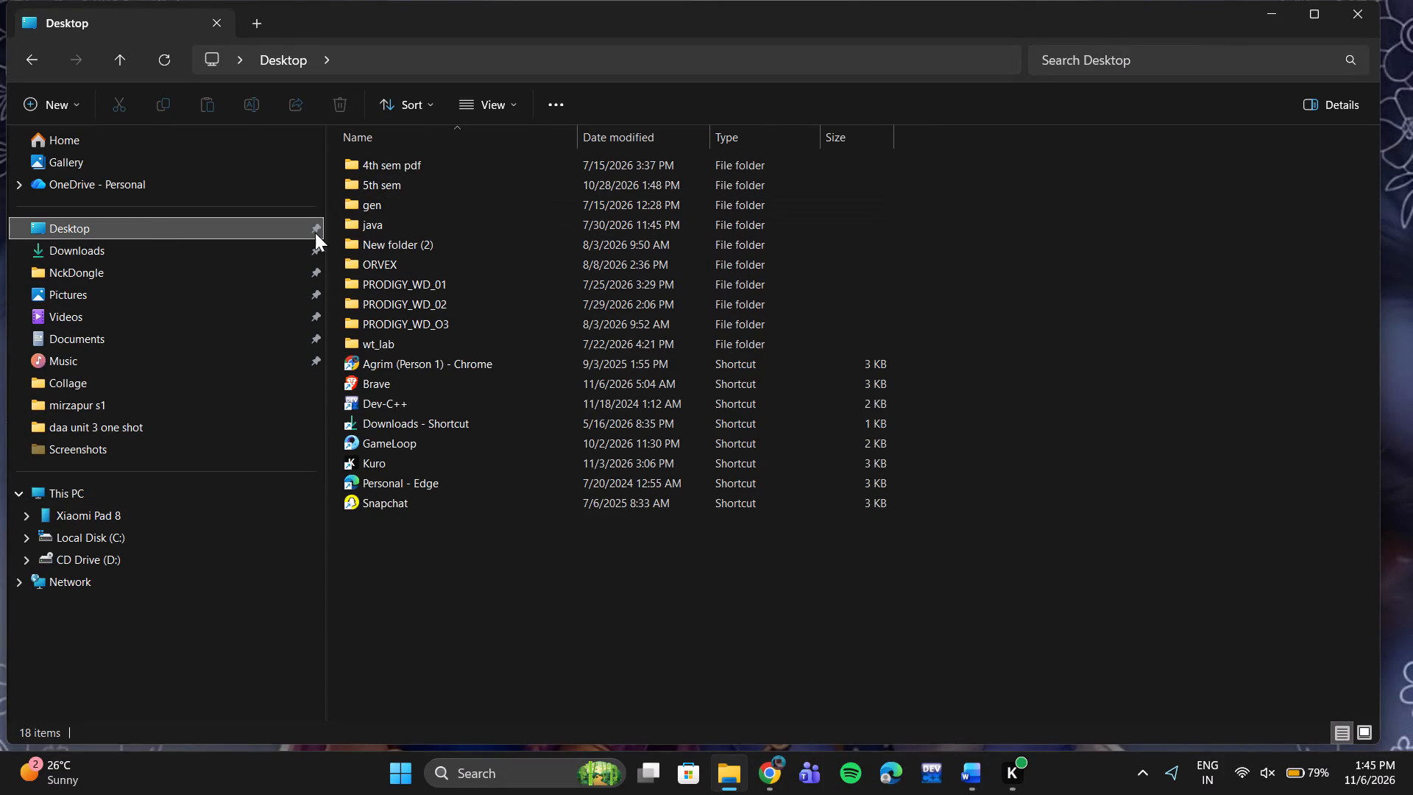
click(233, 244)
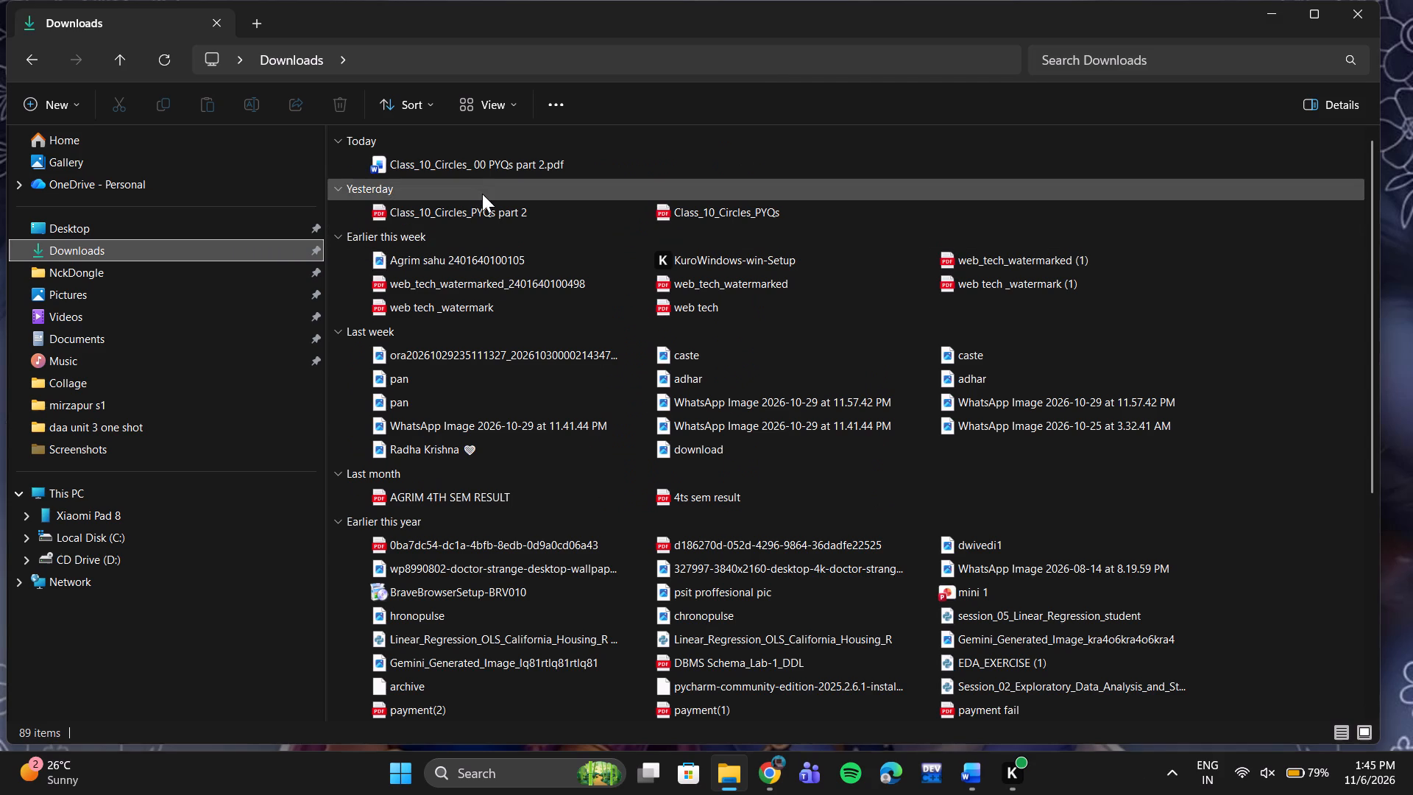
click(490, 167)
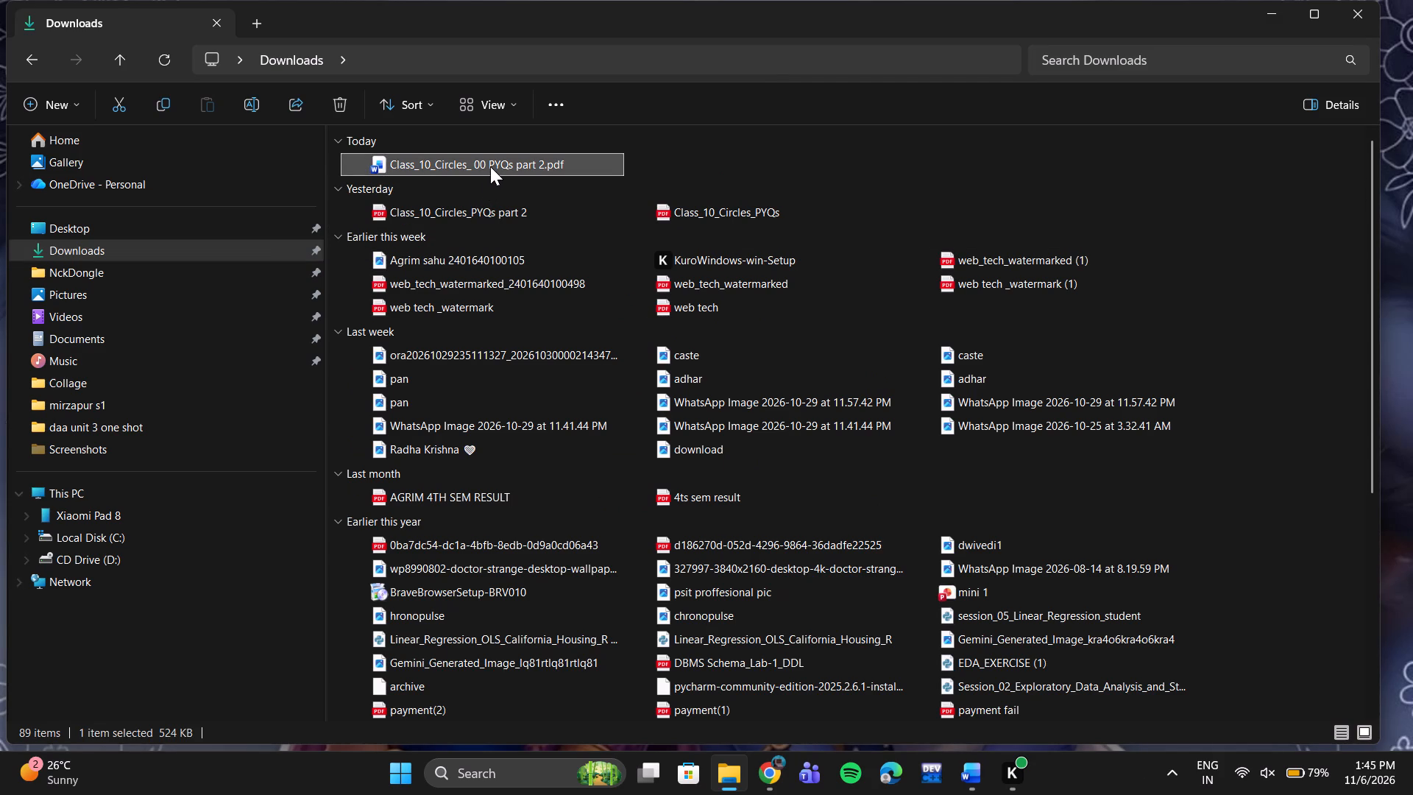
double_click(490, 164)
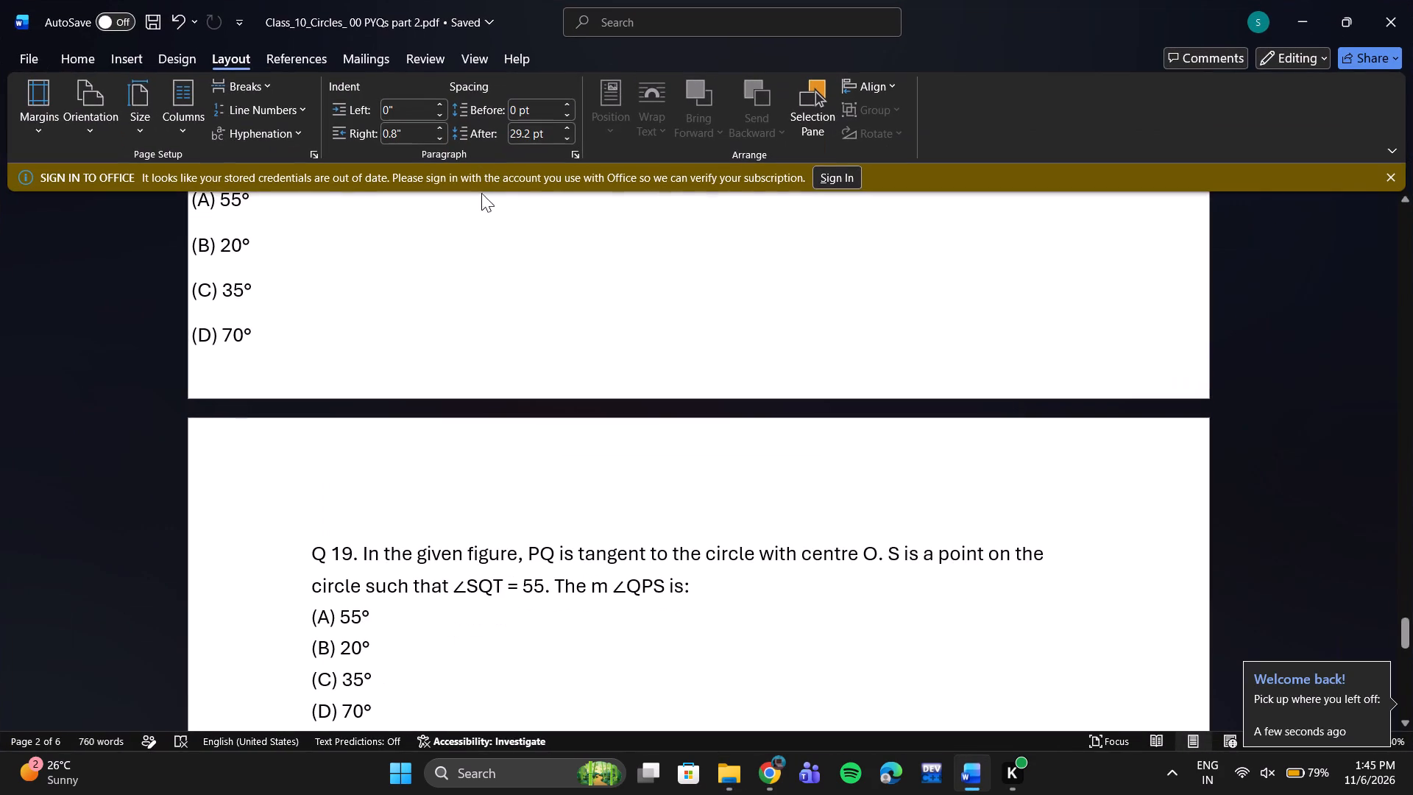
scroll(355, 298, down, 9)
scroll(344, 295, up, 1)
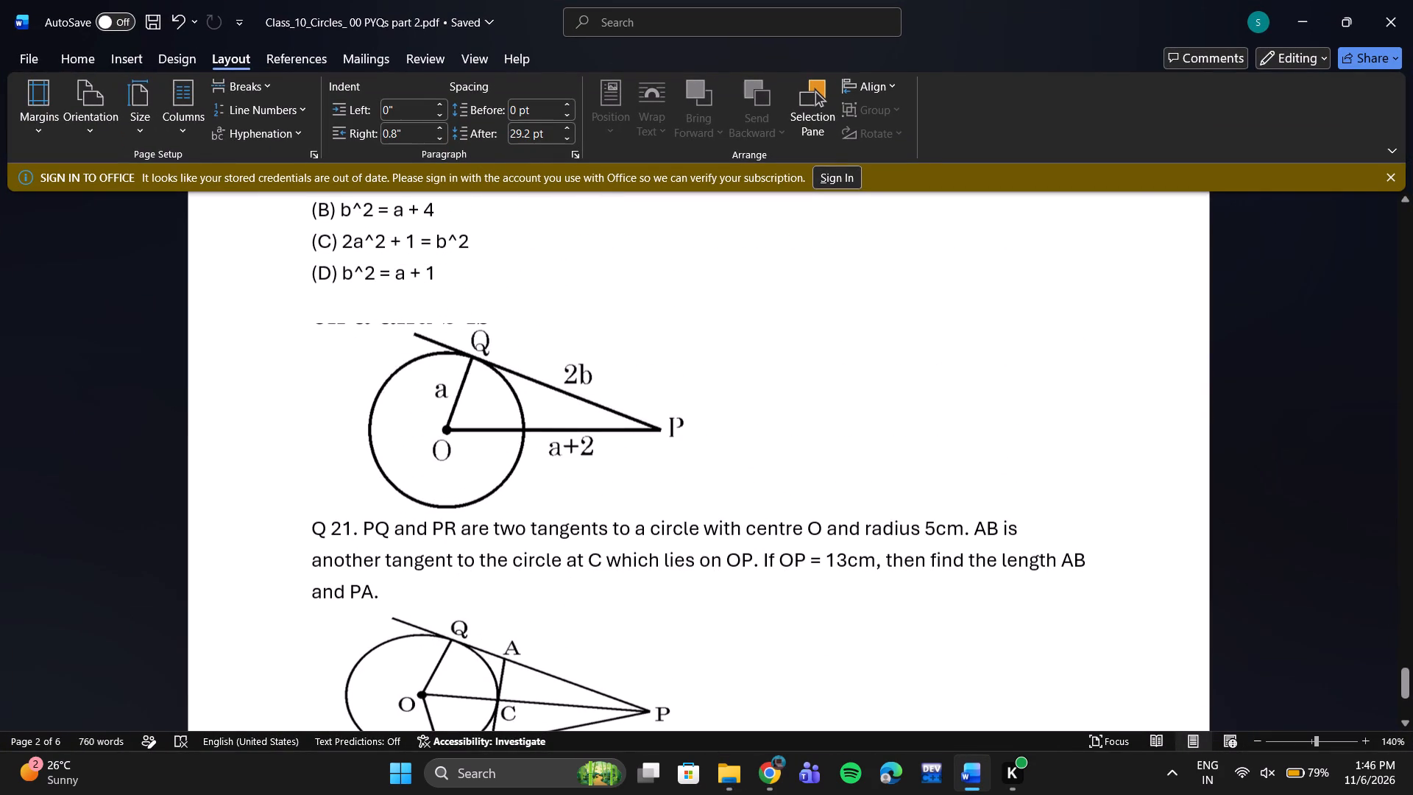
click(1384, 18)
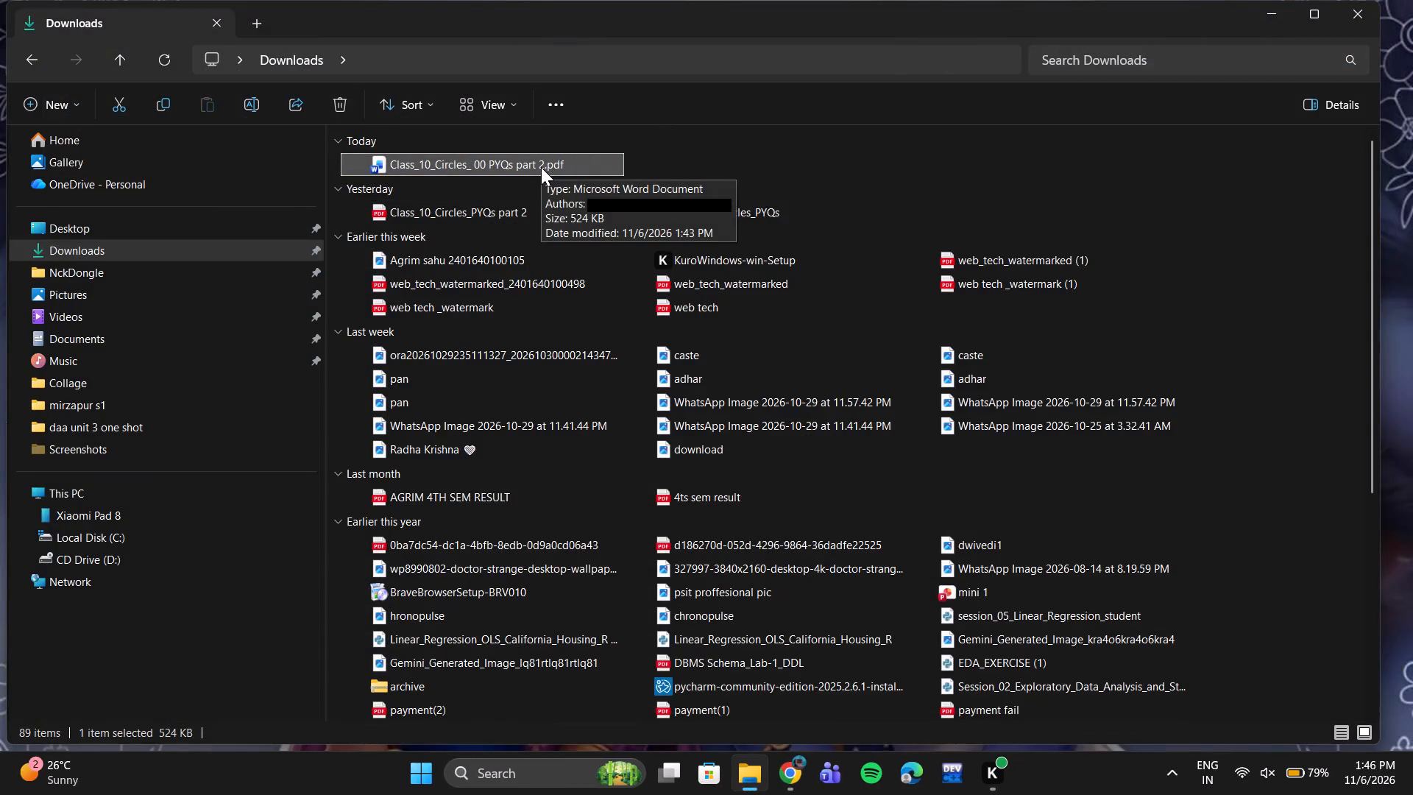
Copy the Class_10_Circles_ 00 PYQs part 2.pdf Word document from Downloads to the Xiaomi Pad 8, replacing the existing file.
drag(541, 160, 392, 155)
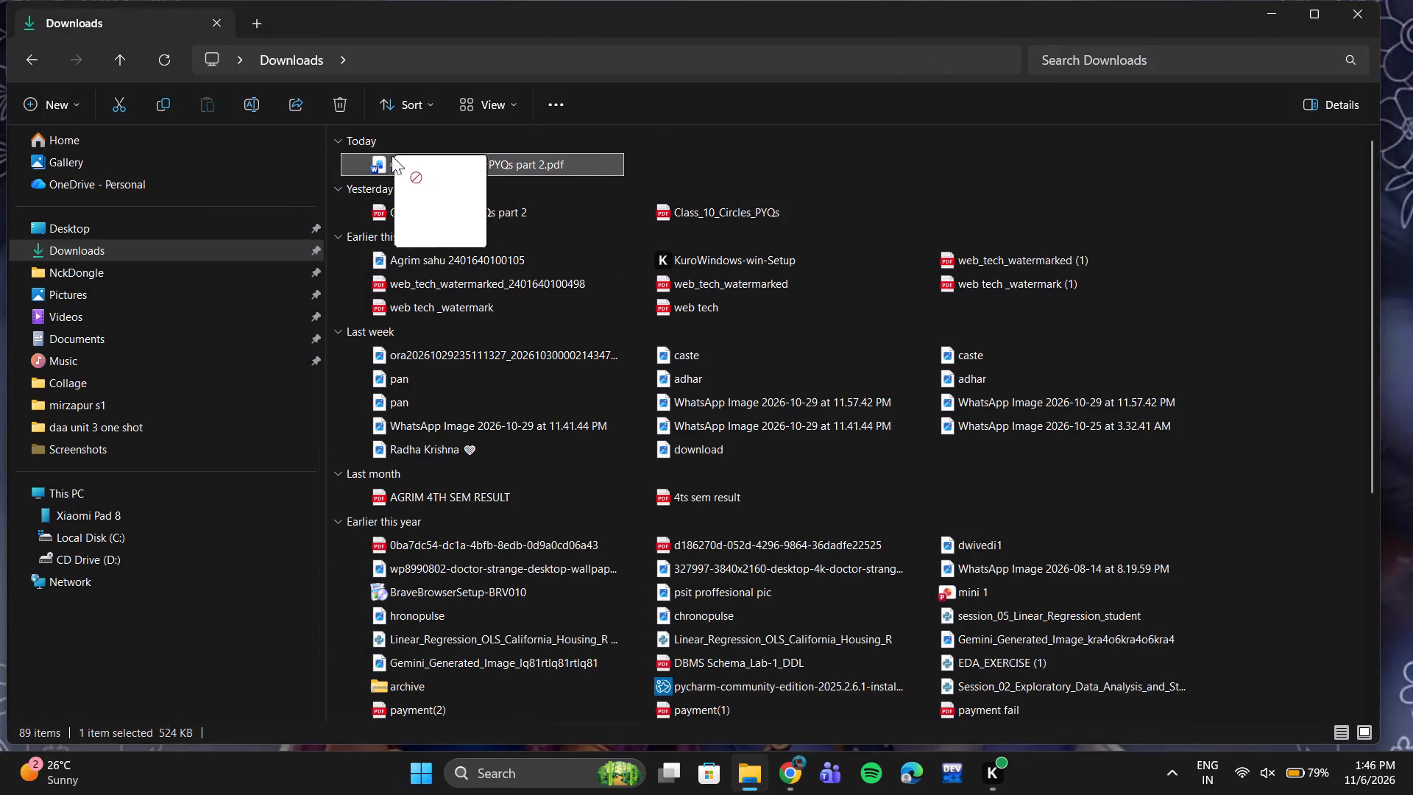
drag(392, 155, 118, 213)
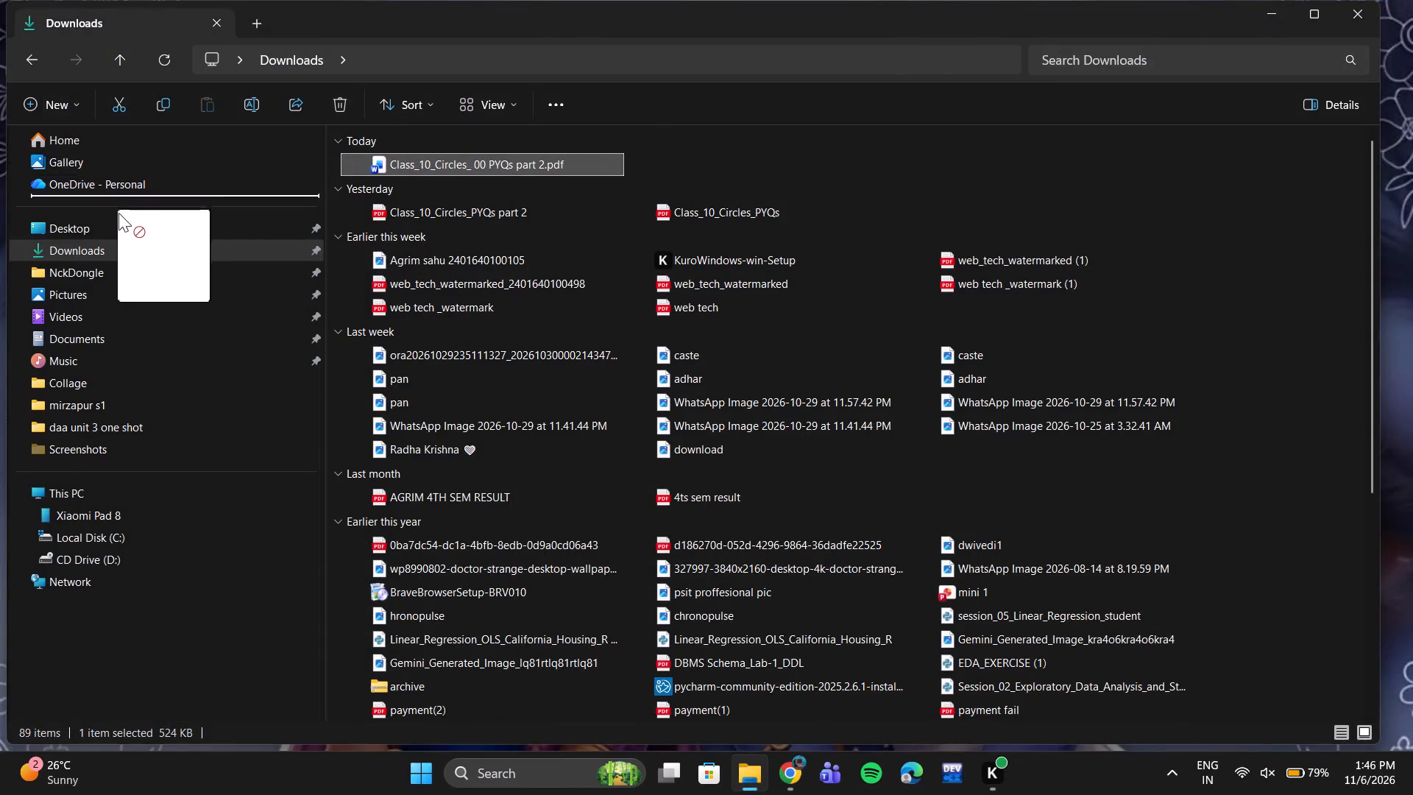
drag(118, 213, 79, 328)
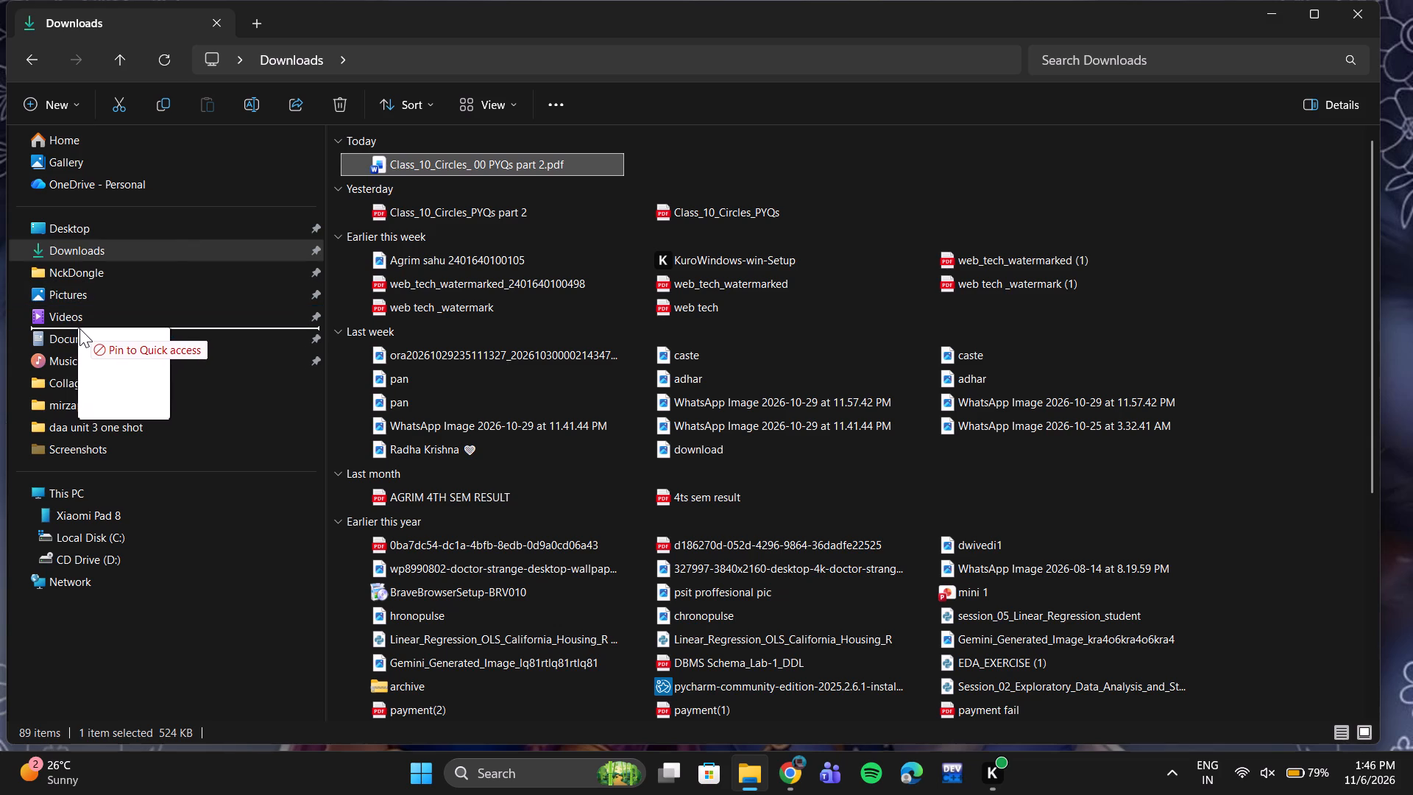
drag(79, 328, 94, 514)
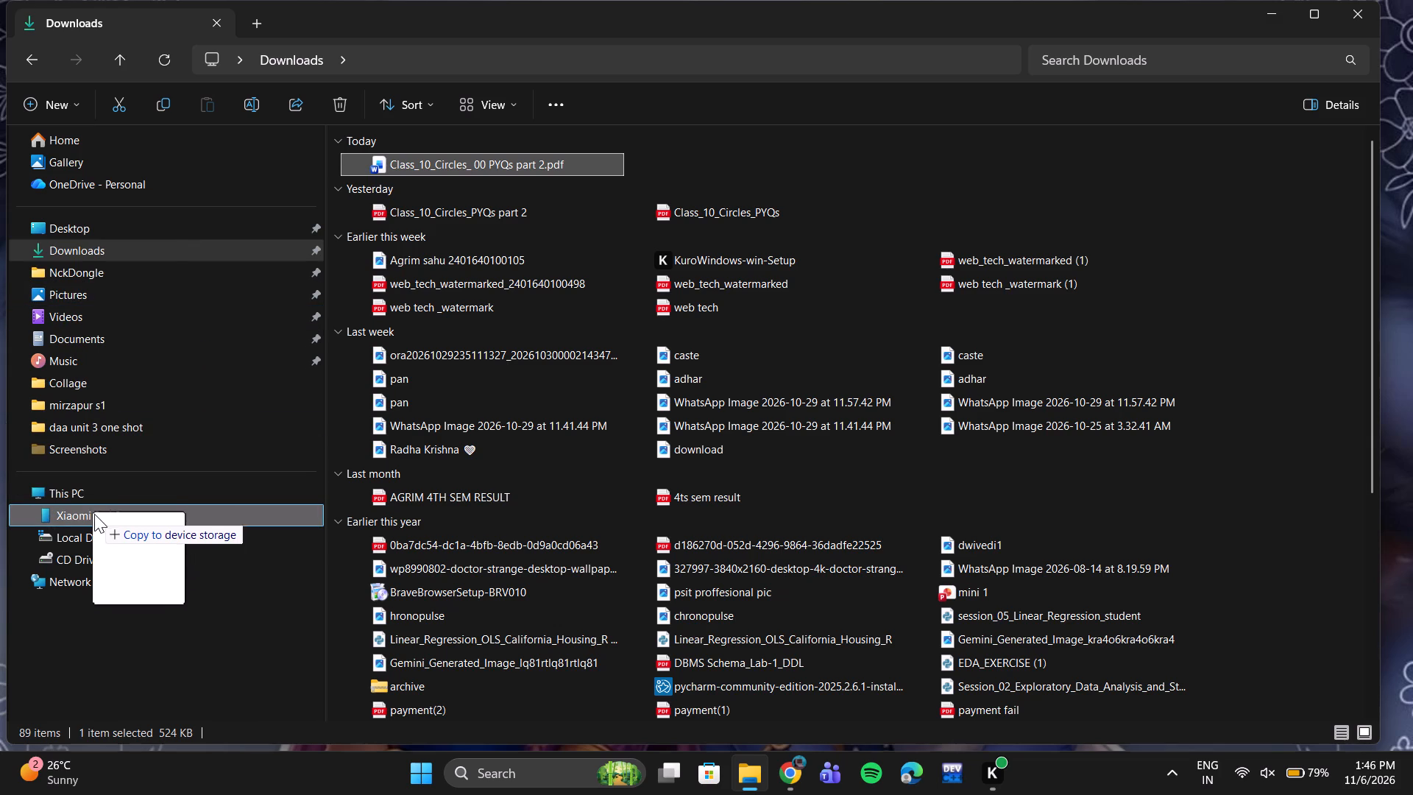
drag(94, 514, 99, 511)
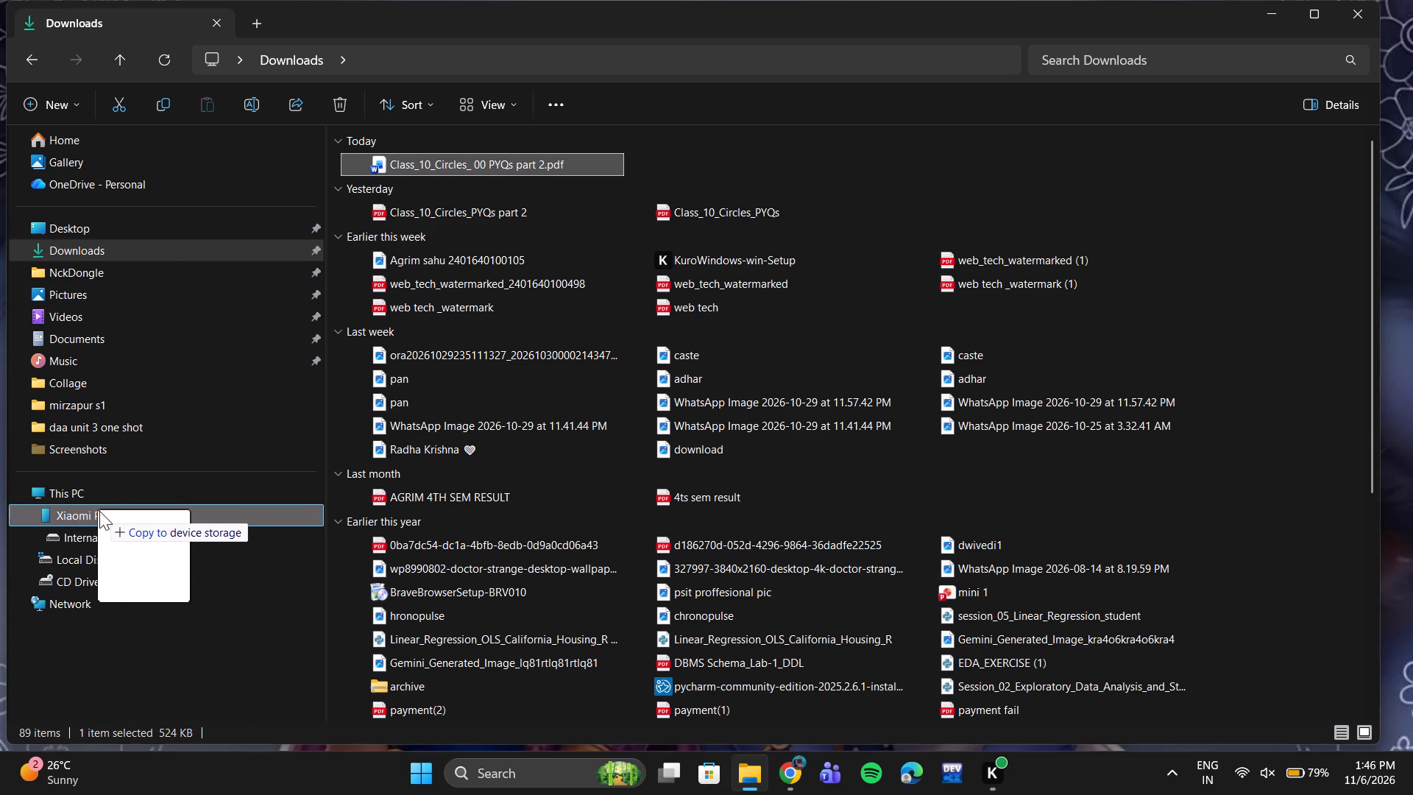
drag(99, 511, 101, 511)
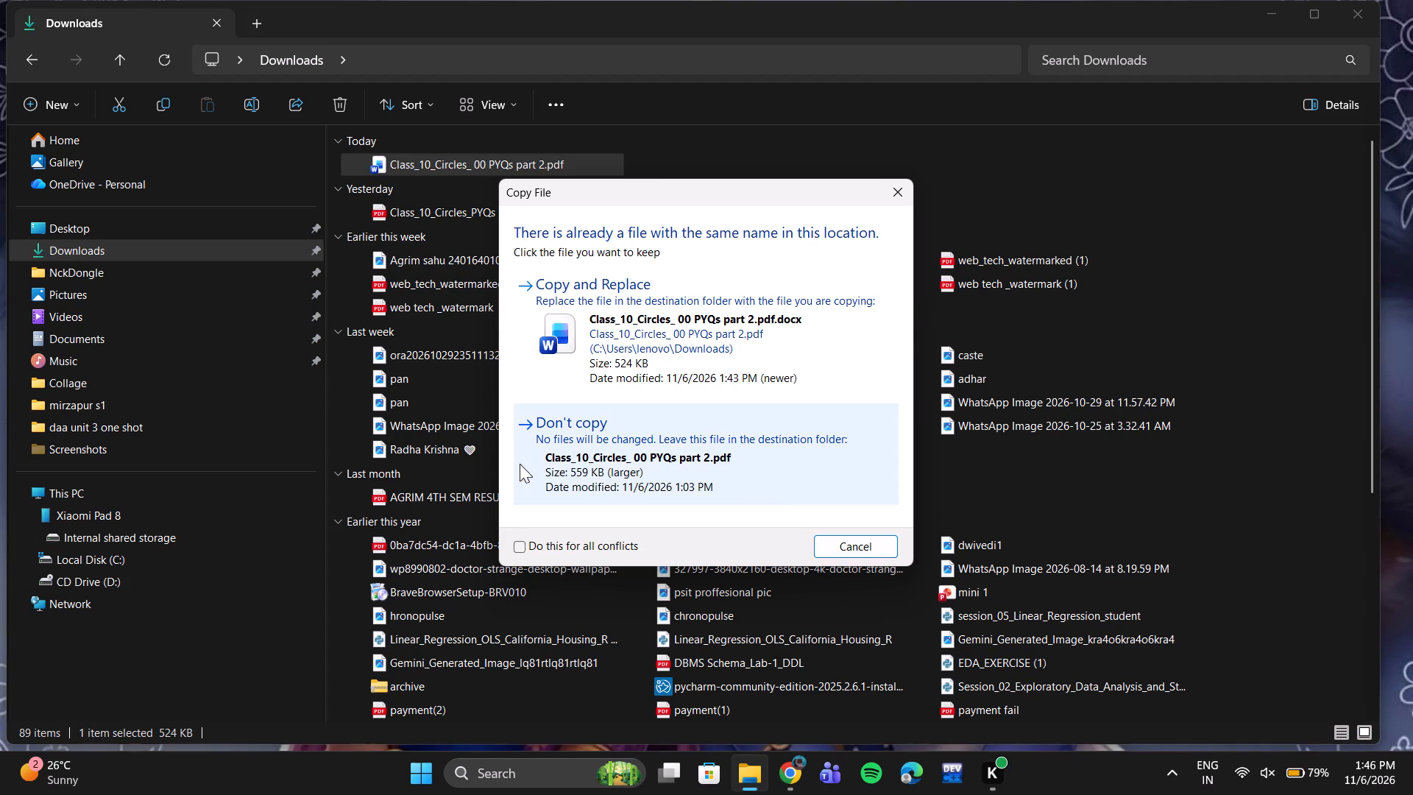
click(598, 334)
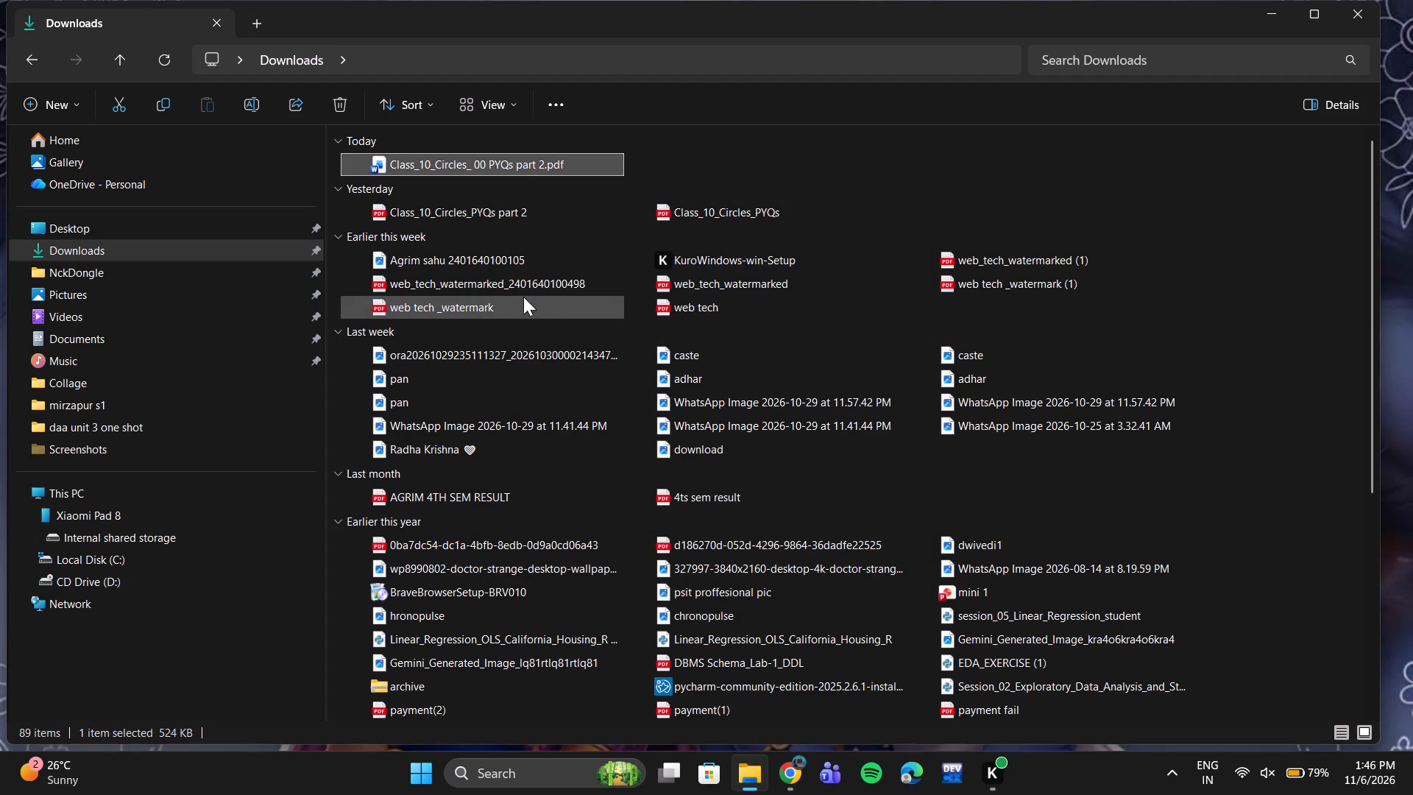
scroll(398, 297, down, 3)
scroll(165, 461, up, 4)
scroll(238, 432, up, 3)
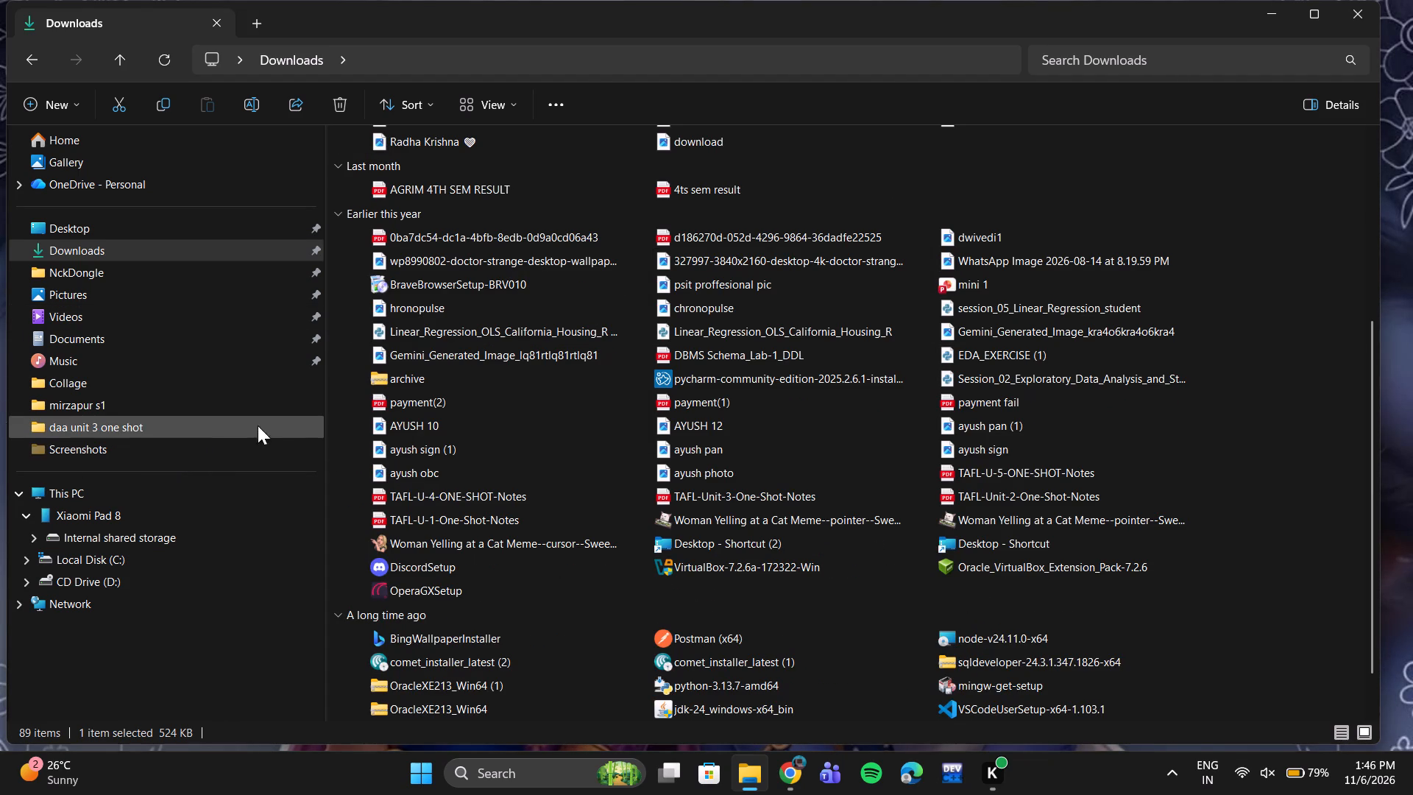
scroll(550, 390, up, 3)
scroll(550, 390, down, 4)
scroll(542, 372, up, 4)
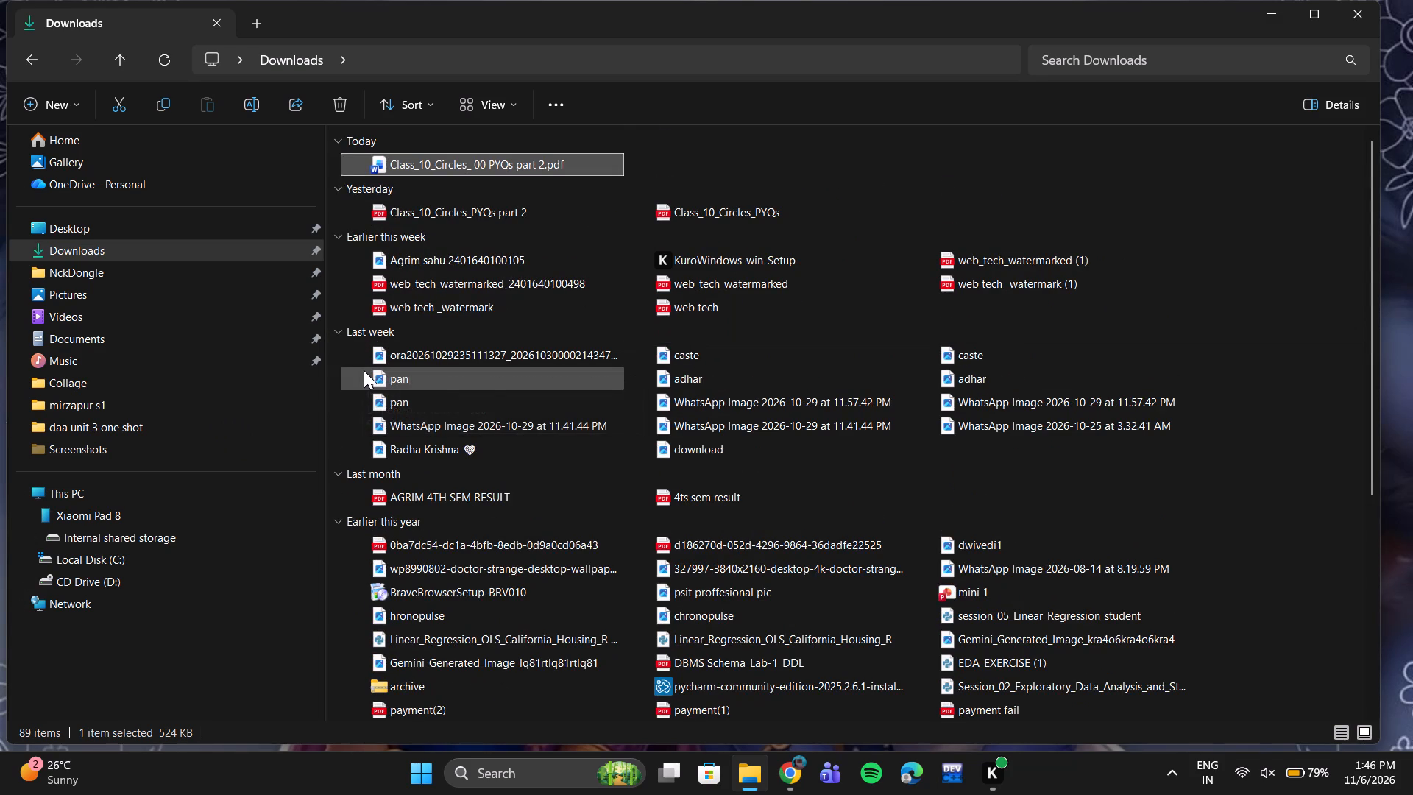
Open the copied Circles document from the Xiaomi Pad 8's internal shared storage.
click(80, 511)
double_click(542, 144)
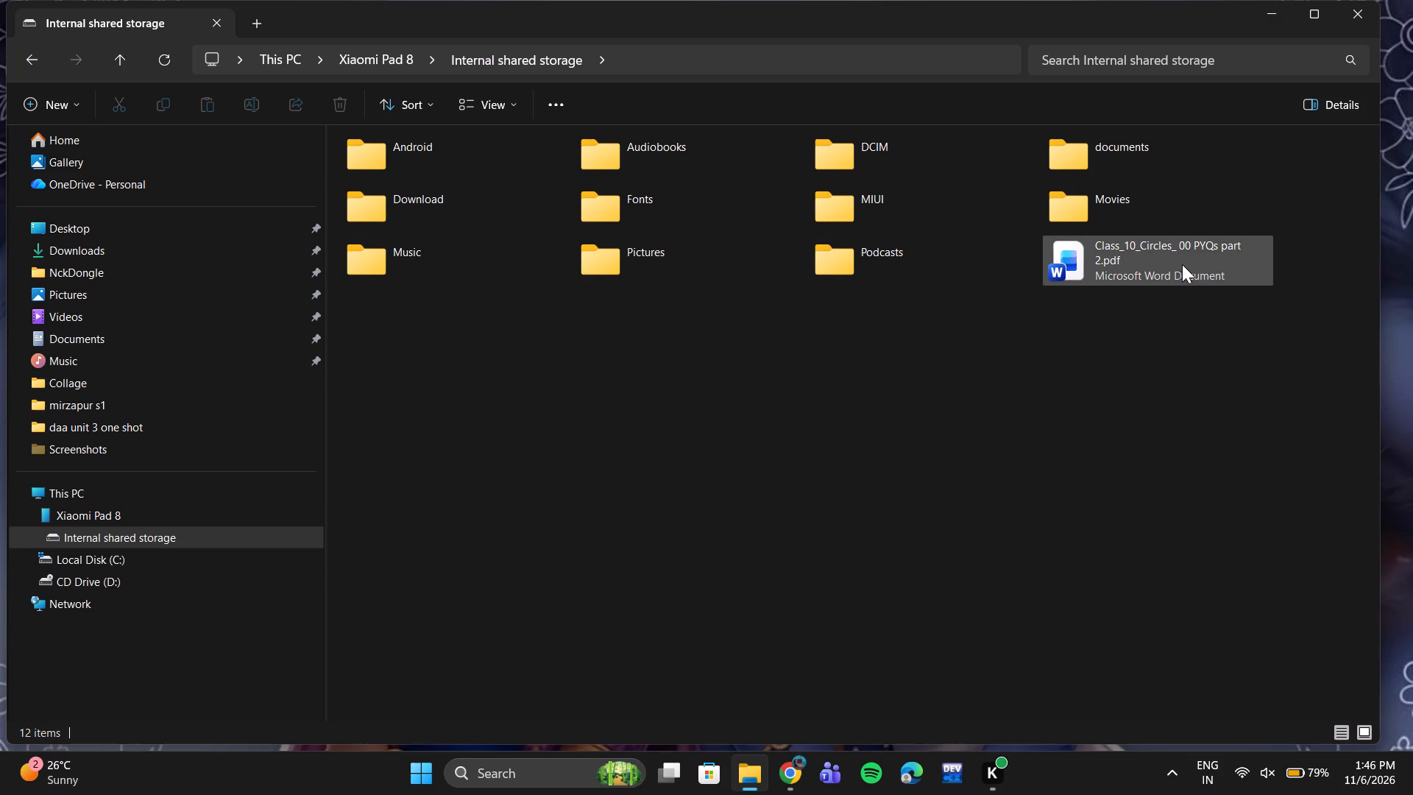
double_click(1180, 264)
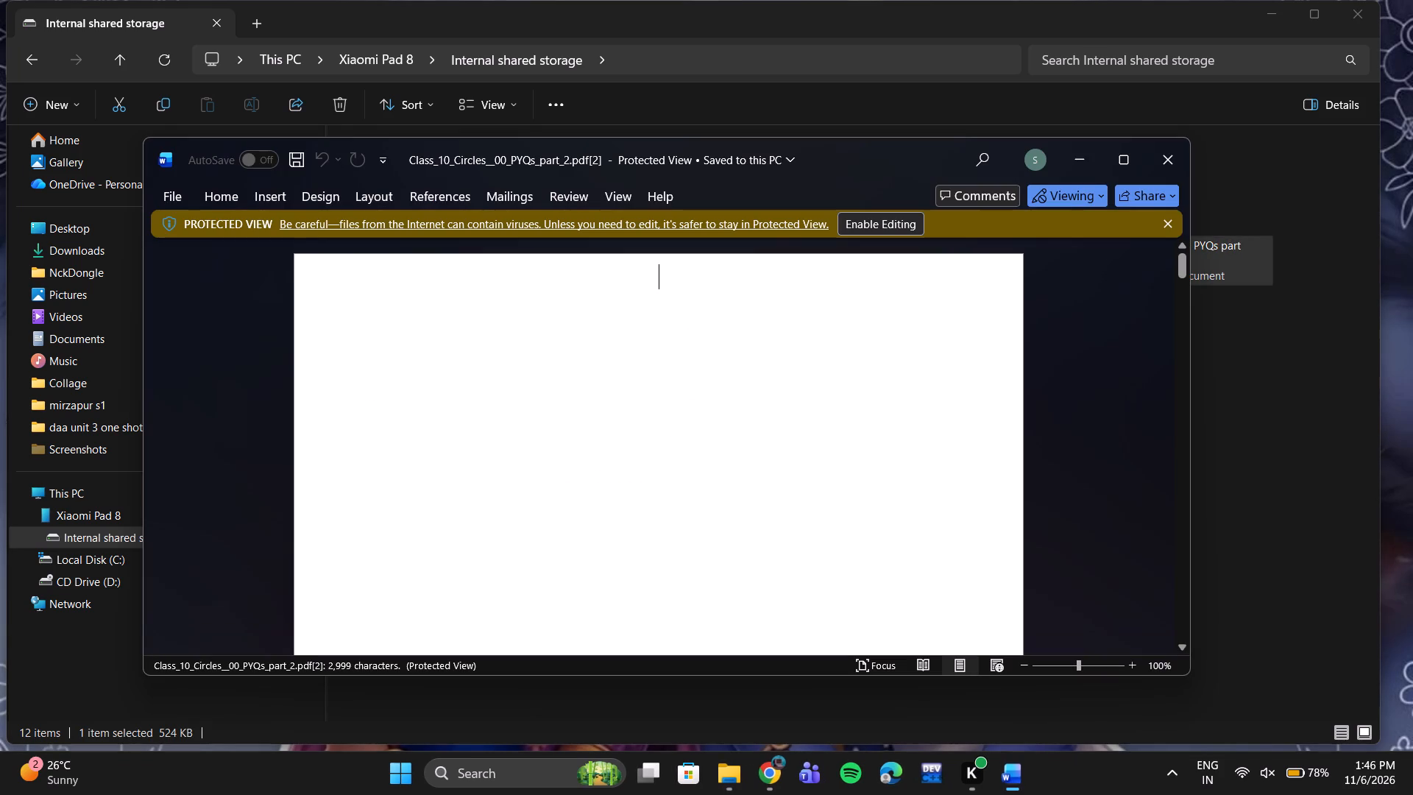
Review the tablet's copy of the Circles document from the title page through Q21, and close it.
scroll(616, 353, down, 8)
scroll(616, 348, up, 4)
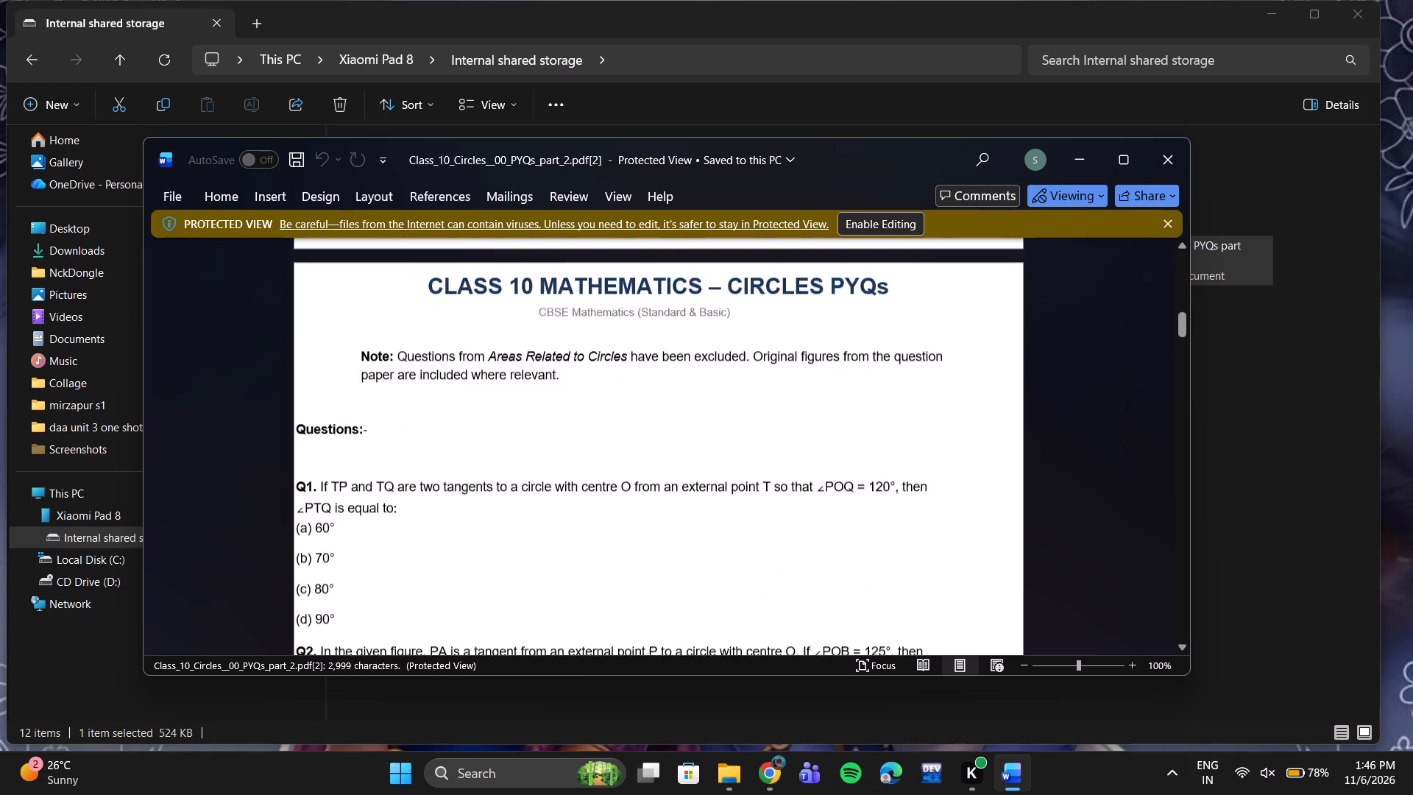
scroll(620, 342, down, 9)
scroll(622, 341, up, 1)
scroll(623, 340, down, 3)
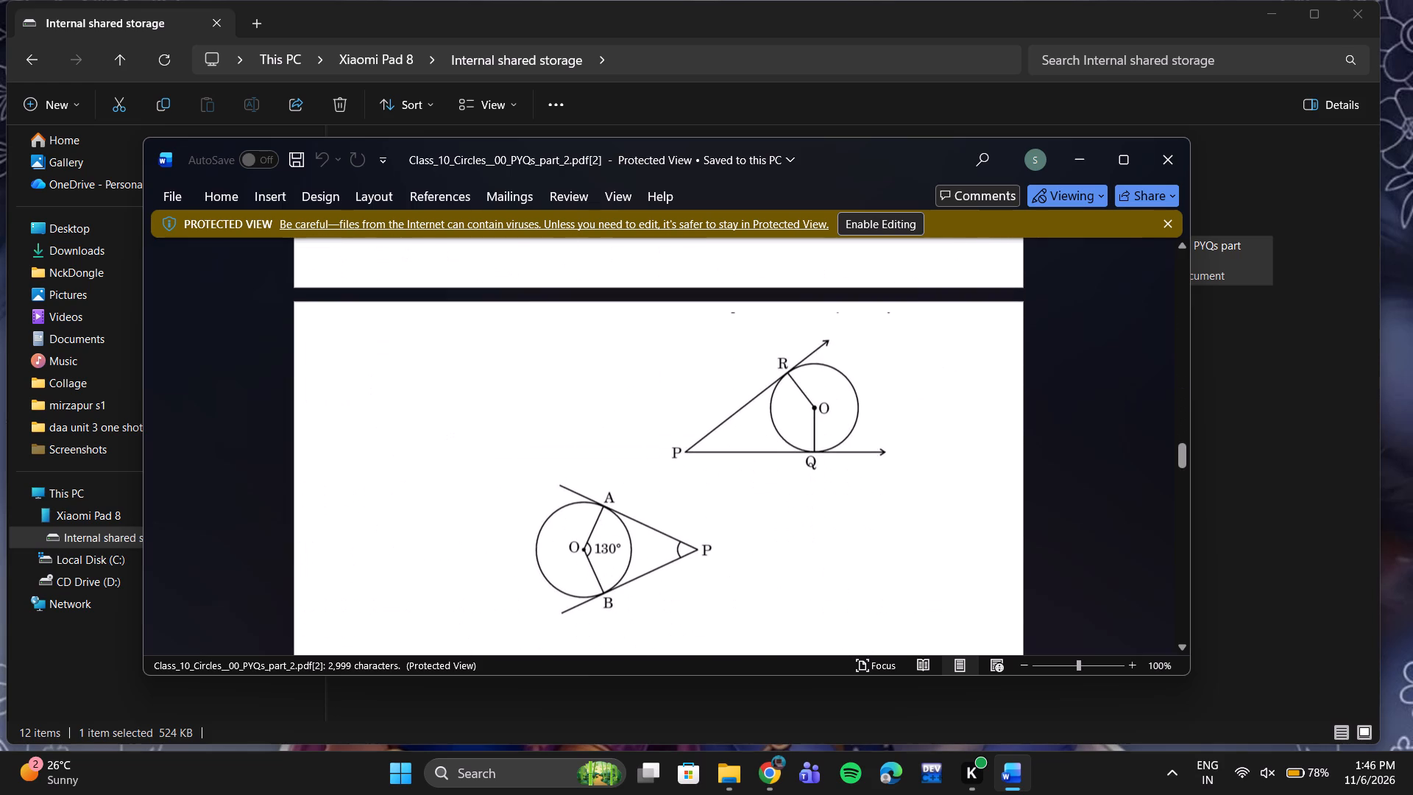
scroll(626, 342, up, 2)
scroll(626, 342, down, 4)
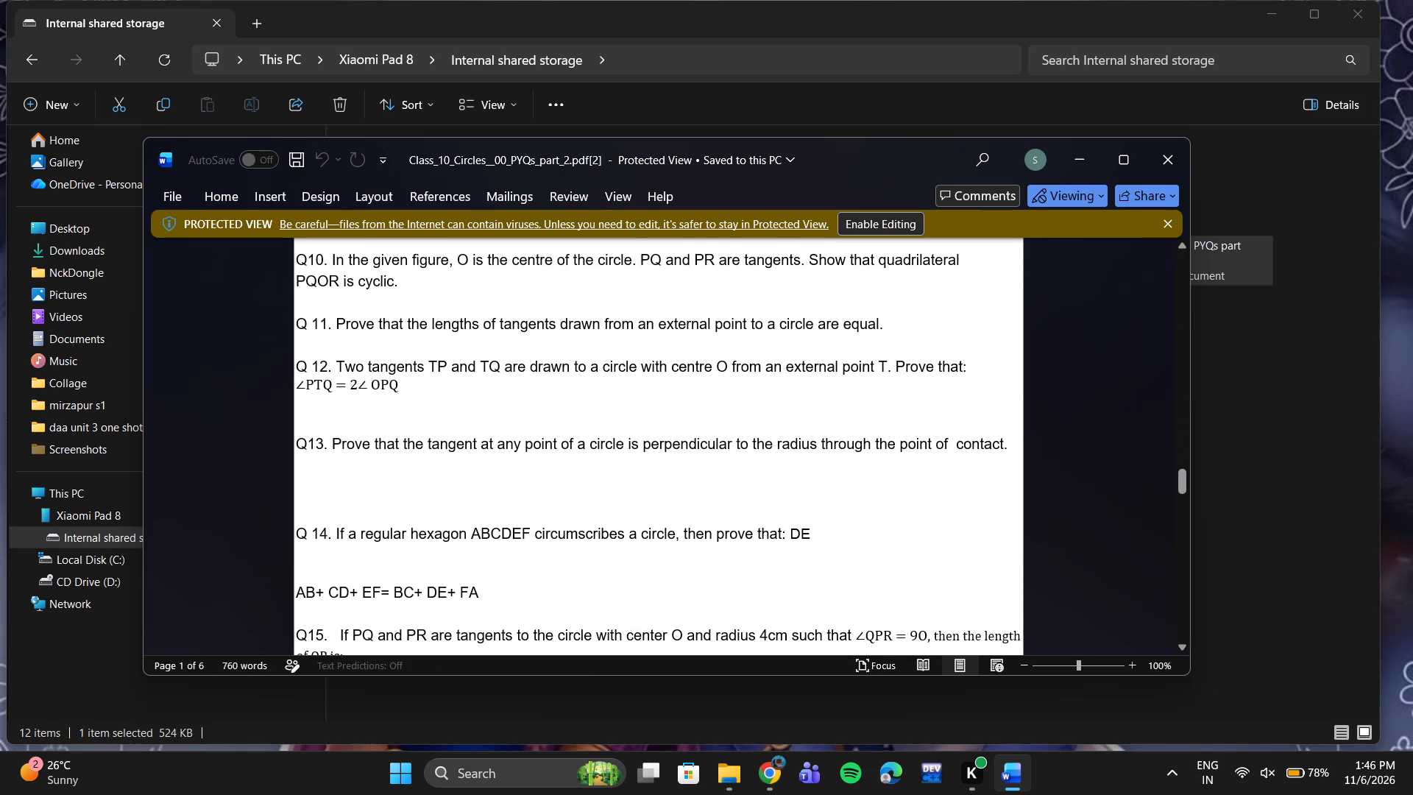
scroll(627, 342, up, 4)
scroll(627, 341, down, 13)
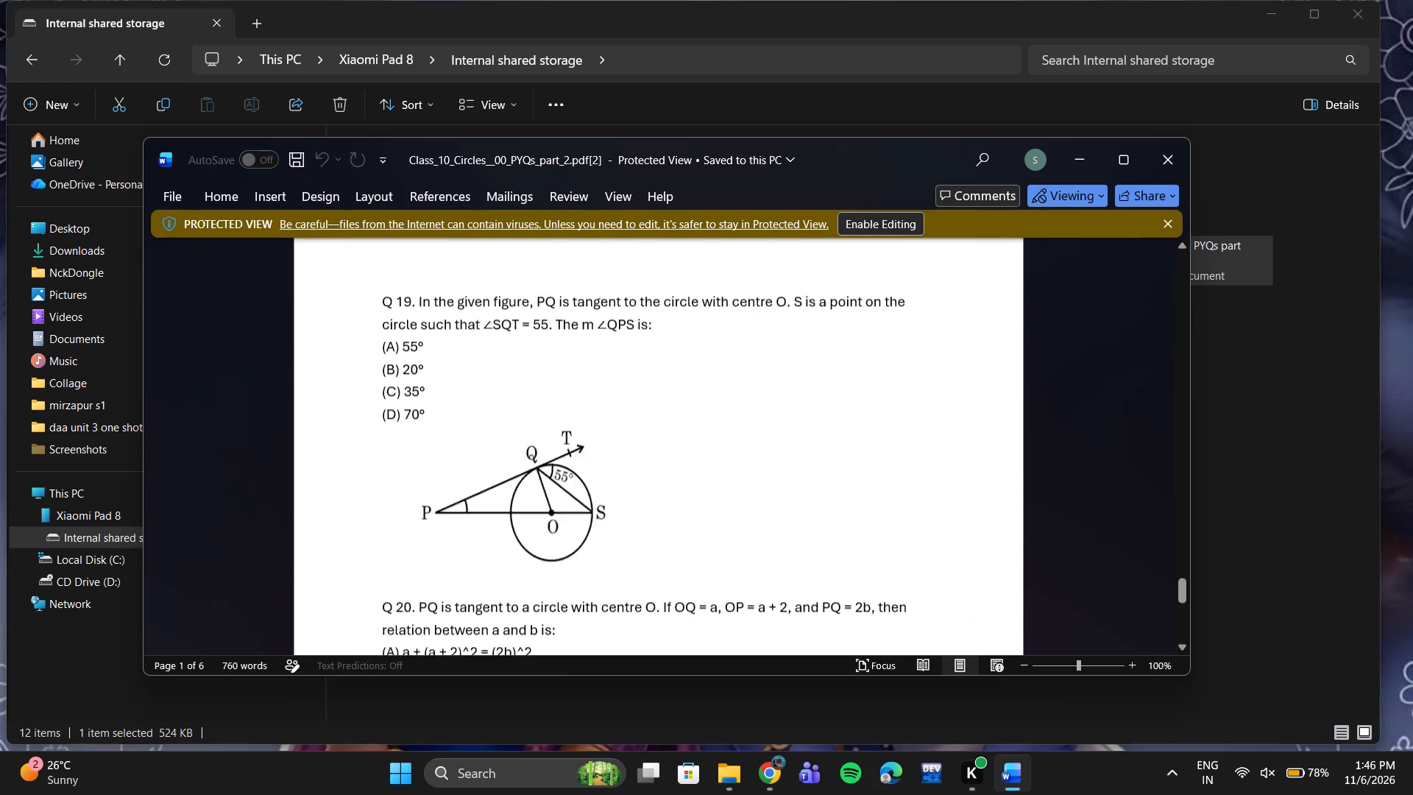
scroll(627, 338, down, 4)
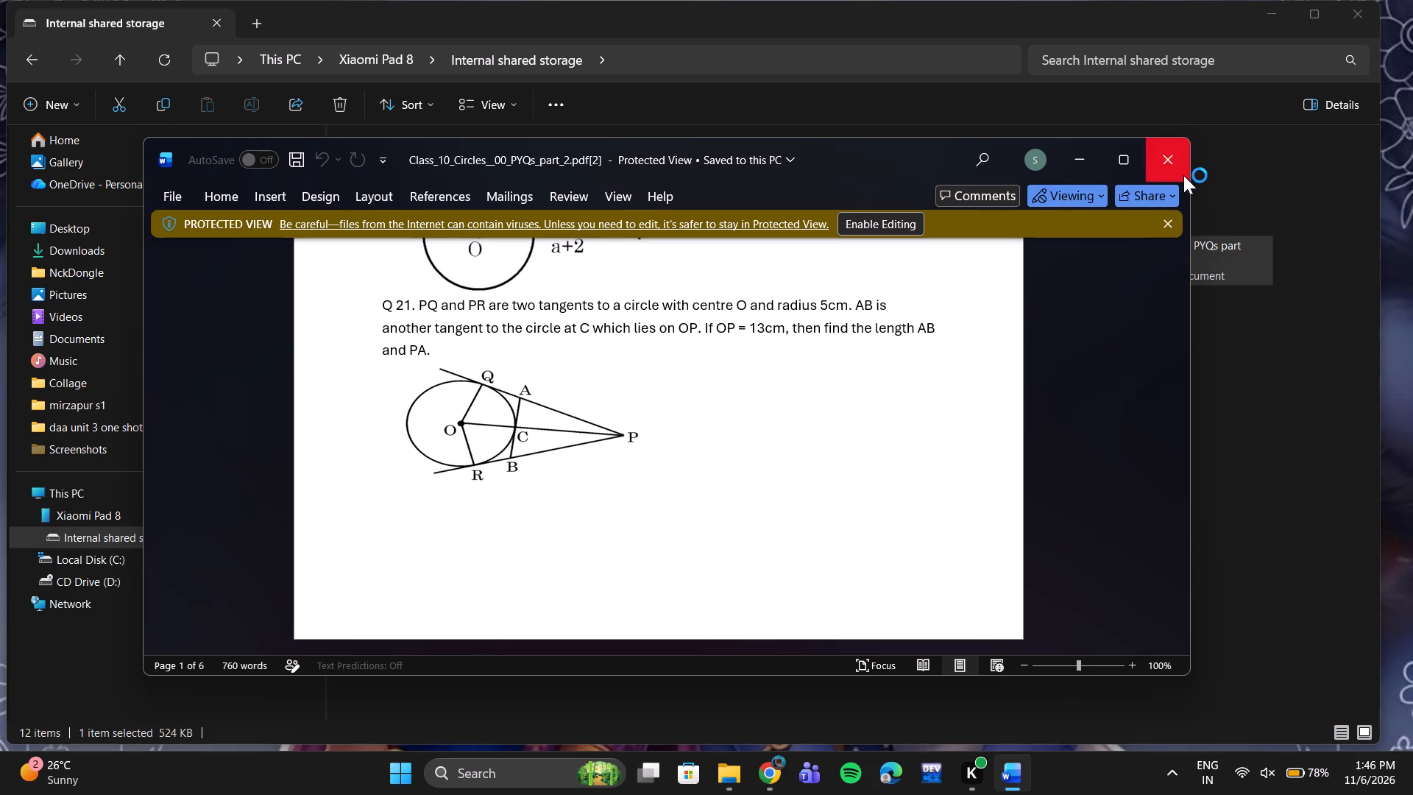
click(1152, 166)
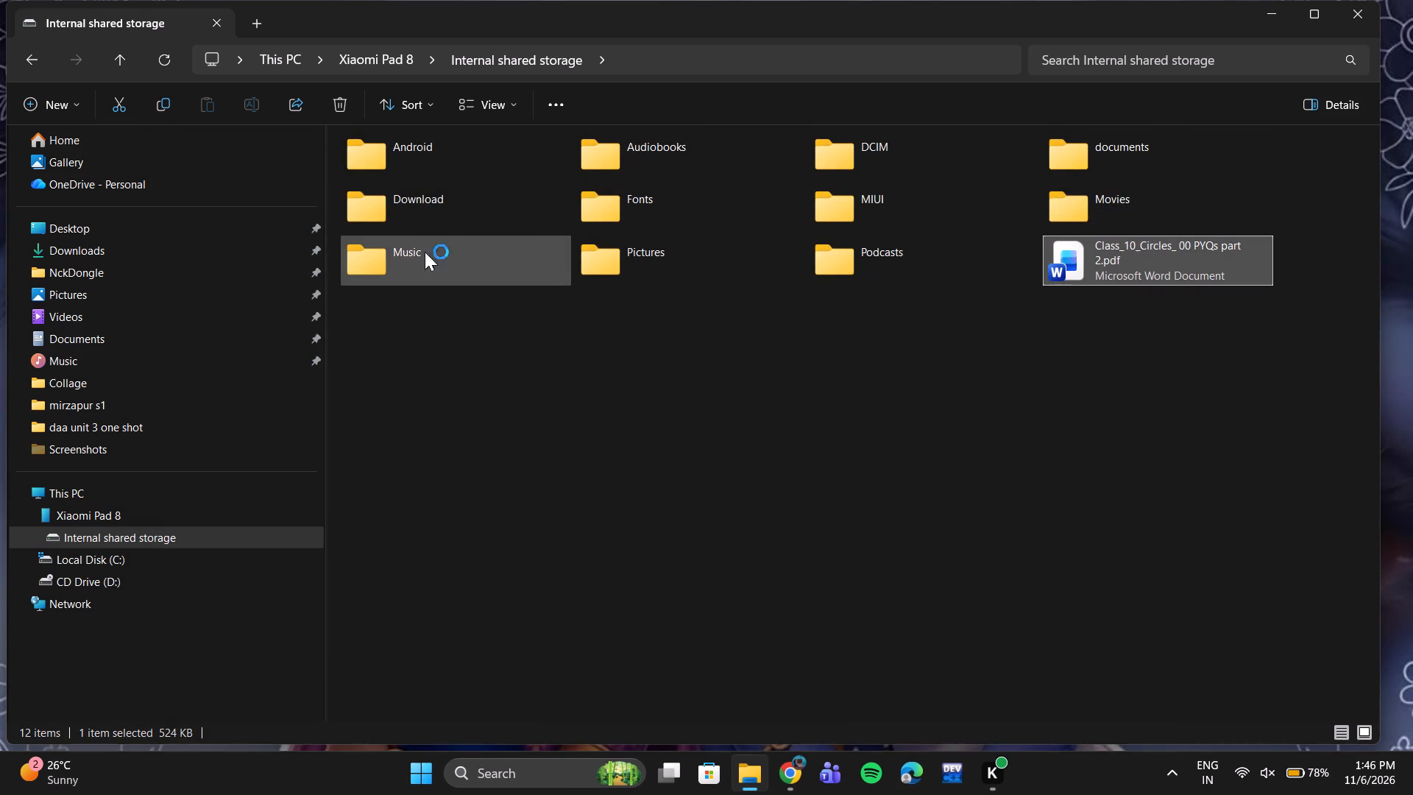